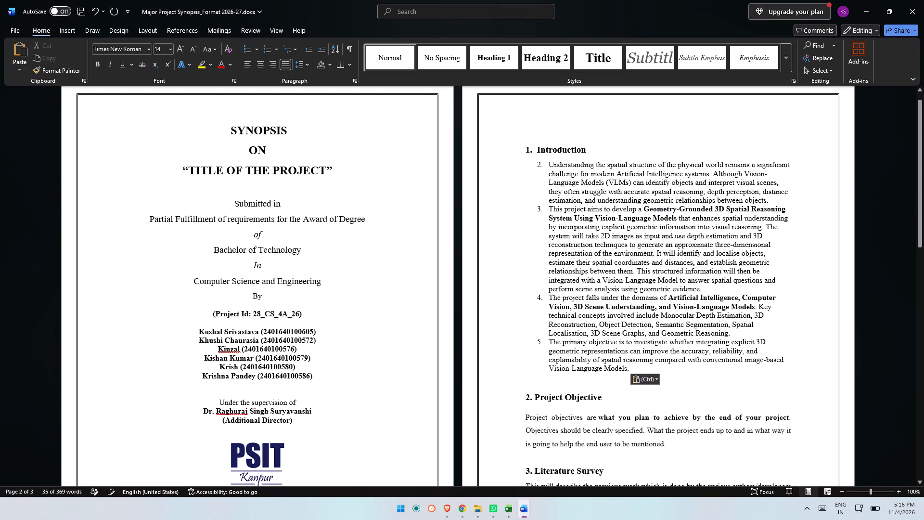
Remove the automatic list numbering from the four pasted Introduction paragraphs.
{"action": "left_click", "coordinate": [633, 369]}
{"action": "left_click", "coordinate": [633, 368]}
{"action": "left_click_drag", "start_coordinate": [633, 368], "coordinate": [504, 172]}
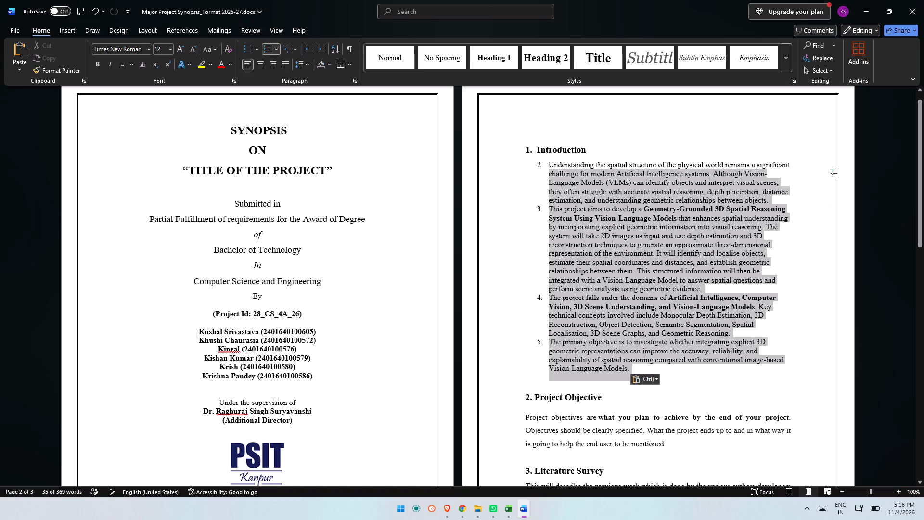
{"action": "left_click_drag", "start_coordinate": [504, 172], "coordinate": [504, 161]}
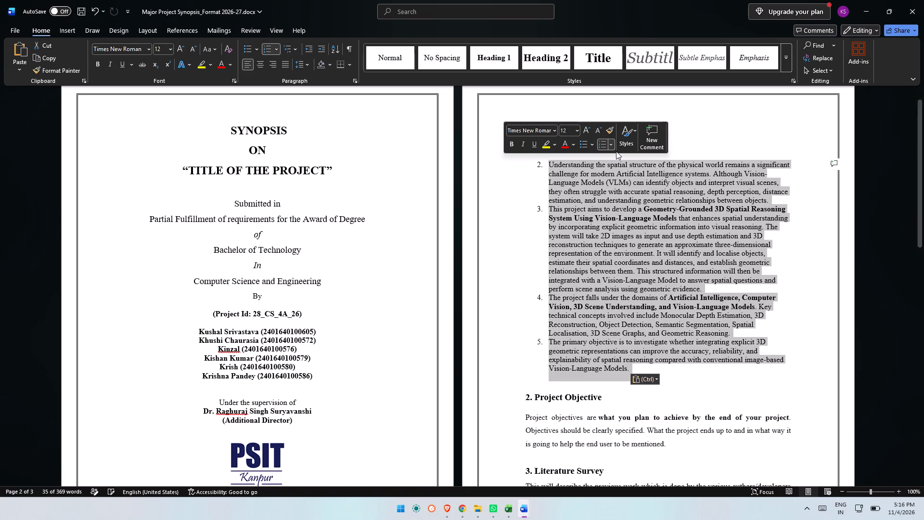
{"action": "left_click", "coordinate": [599, 141]}
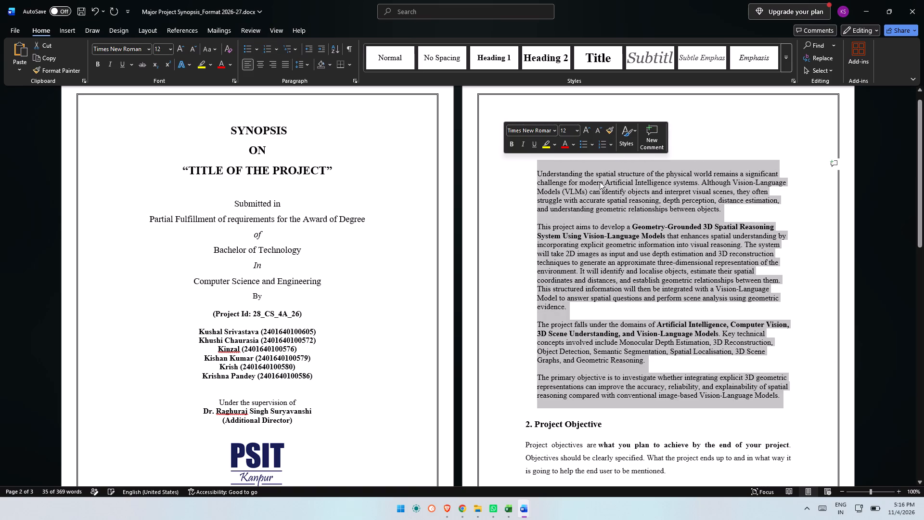
Select all the Introduction body paragraphs, check the formatting guidelines at the document's end, and set their line spacing to 1.5.
{"action": "left_click", "coordinate": [600, 202]}
{"action": "left_click", "coordinate": [549, 164]}
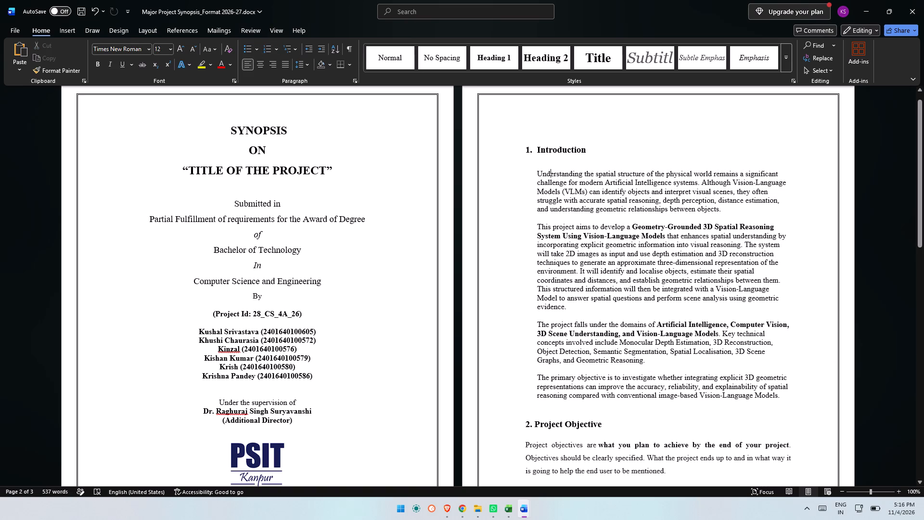
{"action": "left_click", "coordinate": [534, 170]}
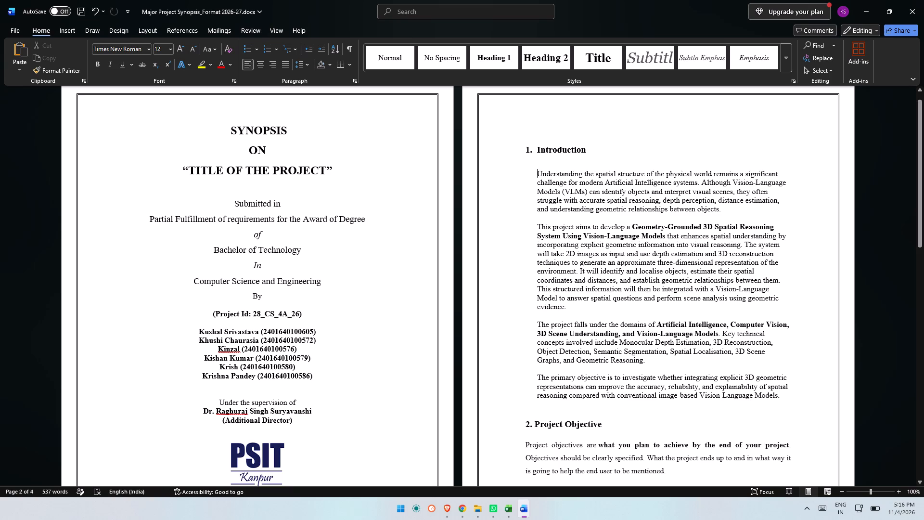
{"action": "left_click_drag", "start_coordinate": [534, 170], "coordinate": [772, 430]}
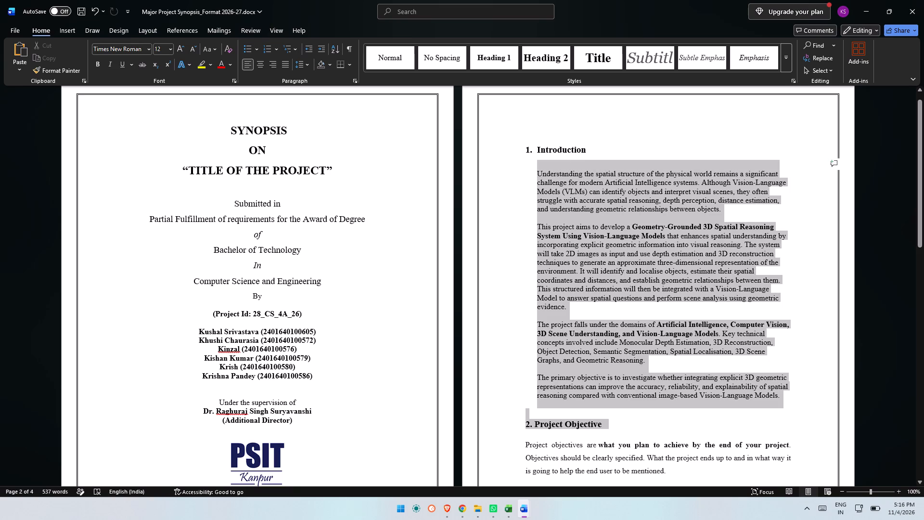
{"action": "left_click_drag", "start_coordinate": [772, 430], "coordinate": [796, 396]}
{"action": "scroll", "coordinate": [472, 334], "scroll_direction": "down", "scroll_amount": 1}
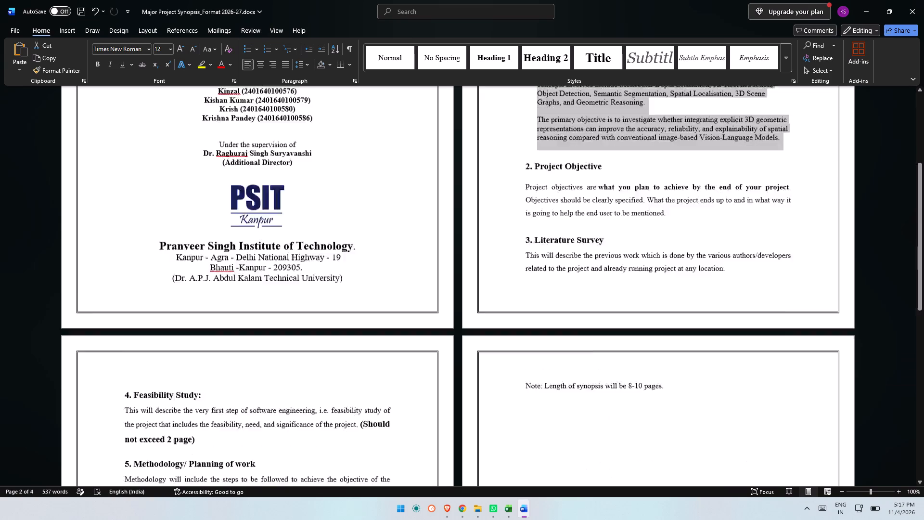
{"action": "scroll", "coordinate": [472, 334], "scroll_direction": "down", "scroll_amount": 4}
{"action": "scroll", "coordinate": [472, 334], "scroll_direction": "up", "scroll_amount": 1}
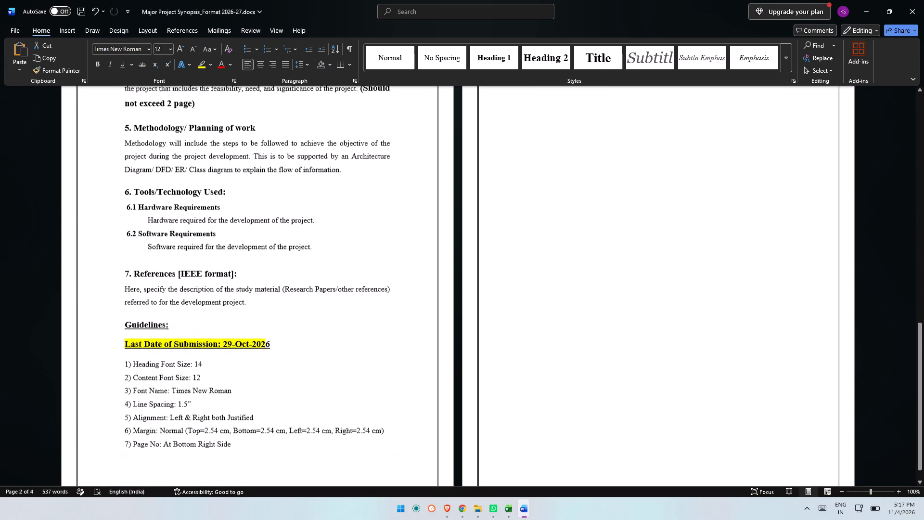
{"action": "scroll", "coordinate": [472, 334], "scroll_direction": "up", "scroll_amount": 1}
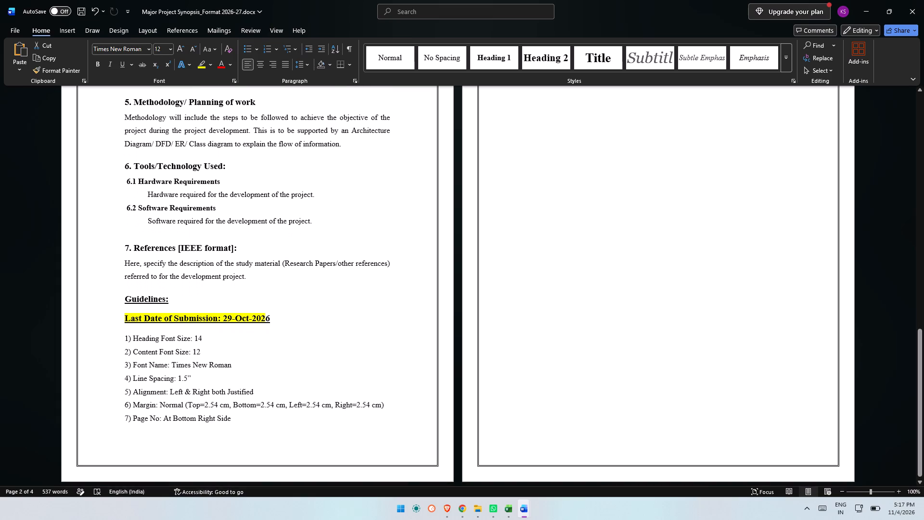
{"action": "scroll", "coordinate": [472, 334], "scroll_direction": "up", "scroll_amount": 1}
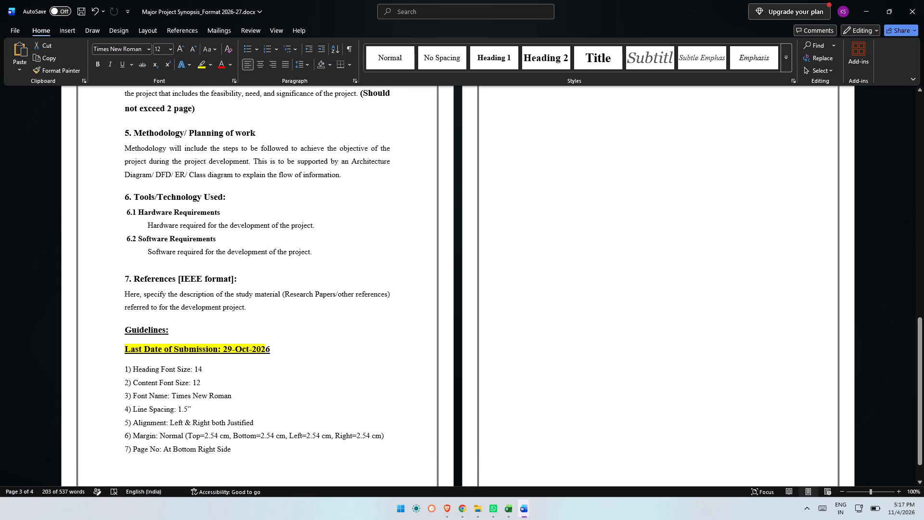
{"action": "left_click", "coordinate": [297, 64]}
{"action": "left_click", "coordinate": [324, 102]}
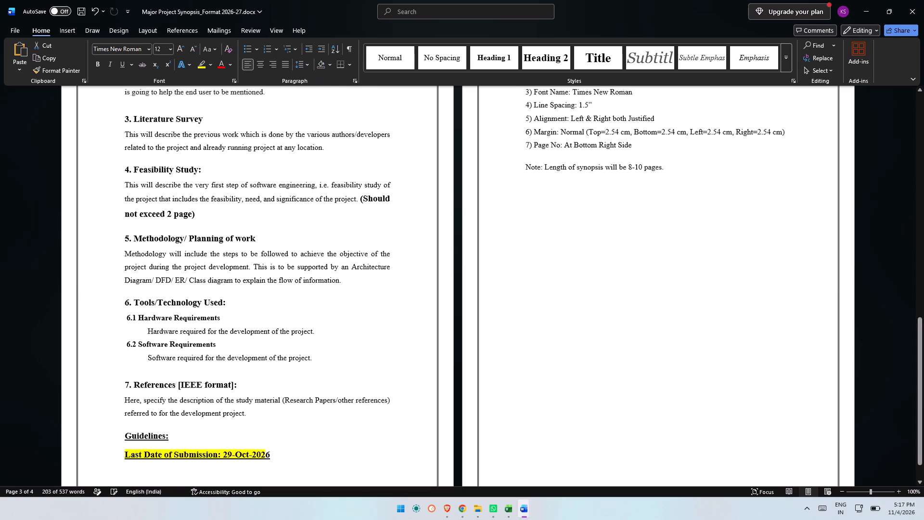
Justify the selected Introduction paragraphs on both sides, as the guidelines require.
{"action": "scroll", "coordinate": [321, 271], "scroll_direction": "down", "scroll_amount": 6}
{"action": "scroll", "coordinate": [321, 271], "scroll_direction": "up", "scroll_amount": 1}
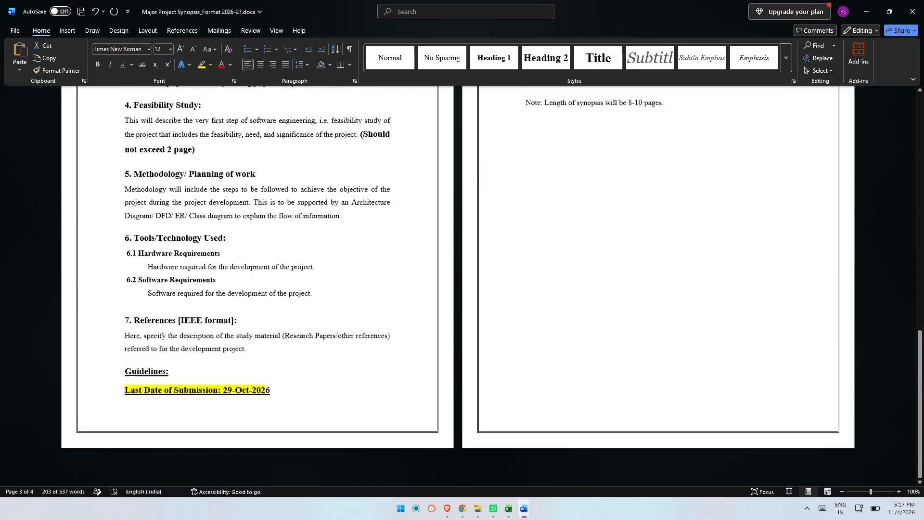
{"action": "scroll", "coordinate": [321, 271], "scroll_direction": "up", "scroll_amount": 4}
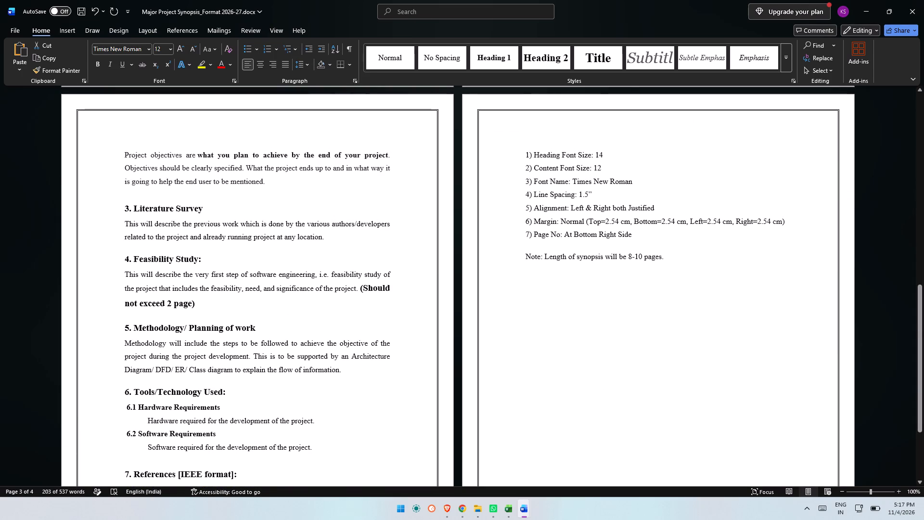
{"action": "scroll", "coordinate": [603, 212], "scroll_direction": "up", "scroll_amount": 6}
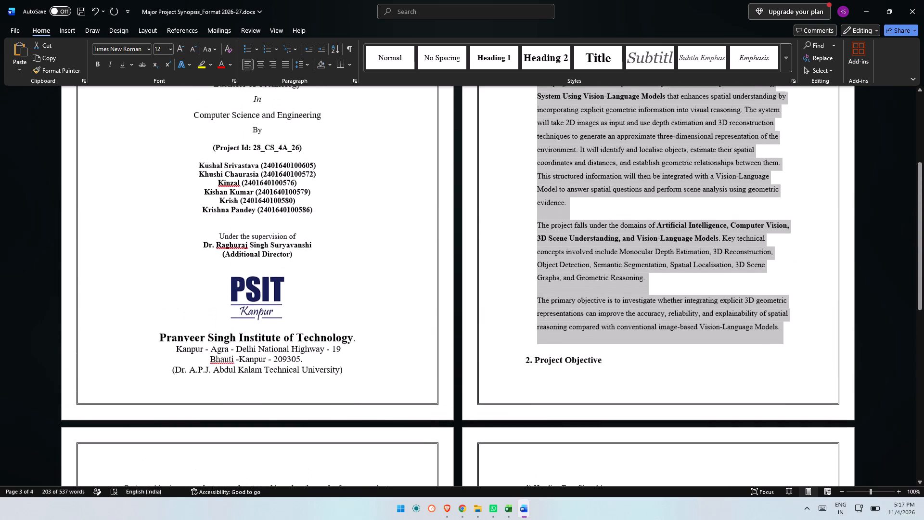
{"action": "scroll", "coordinate": [603, 212], "scroll_direction": "up", "scroll_amount": 1}
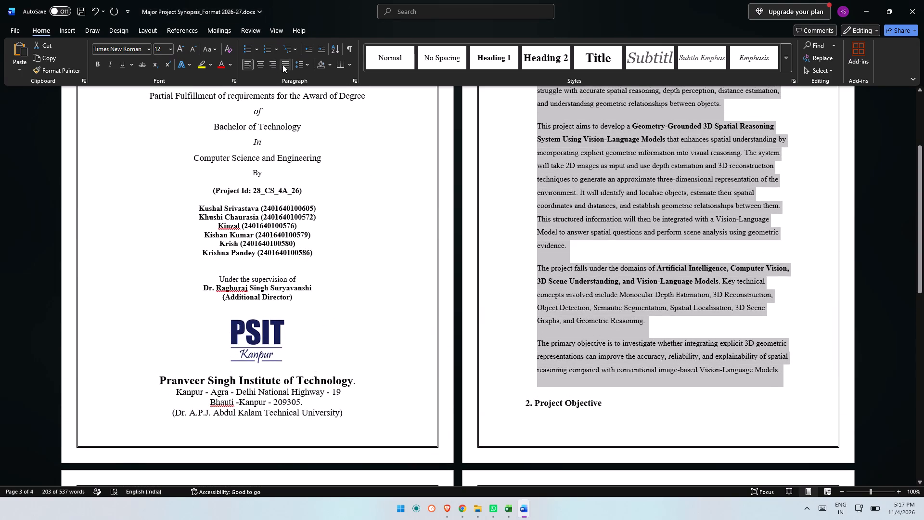
{"action": "left_click", "coordinate": [282, 65]}
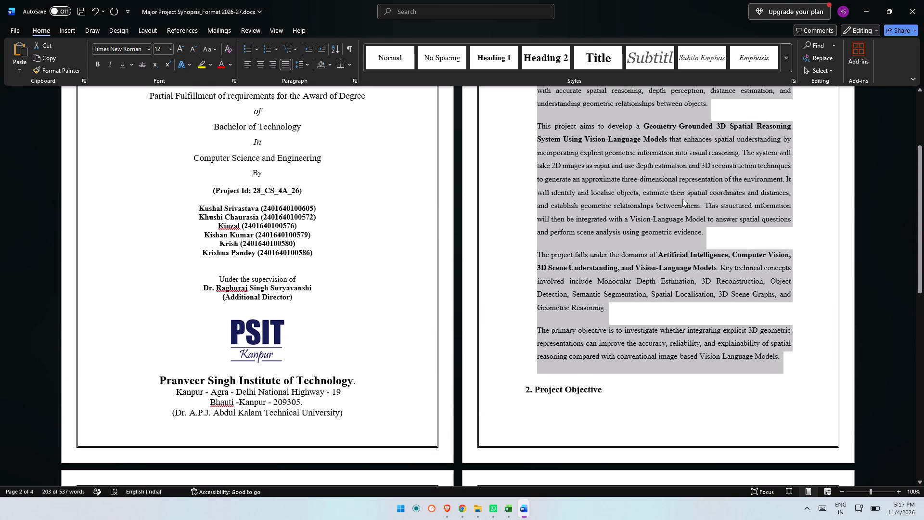
Review the formatted Introduction, the formatting guidelines and the remaining template sections from Project Objective onward.
{"action": "scroll", "coordinate": [715, 229], "scroll_direction": "up", "scroll_amount": 3}
{"action": "scroll", "coordinate": [715, 229], "scroll_direction": "down", "scroll_amount": 1}
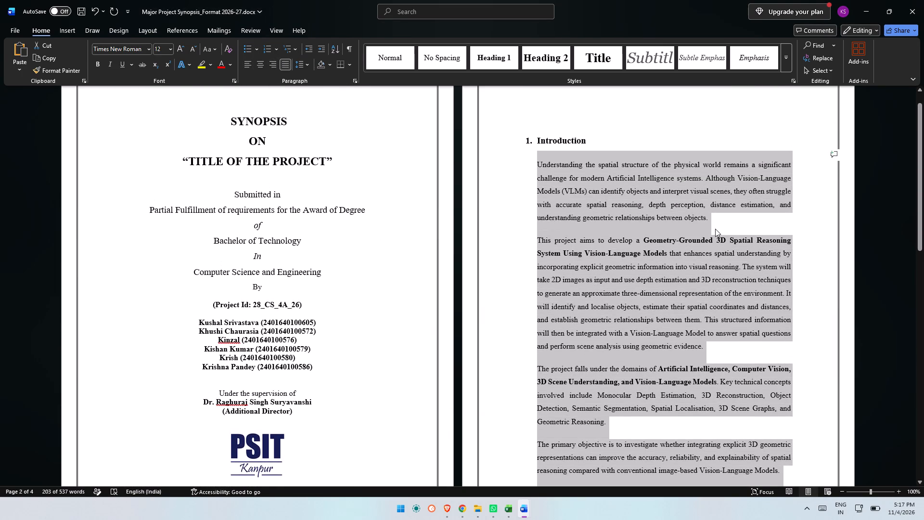
{"action": "scroll", "coordinate": [715, 229], "scroll_direction": "down", "scroll_amount": 2}
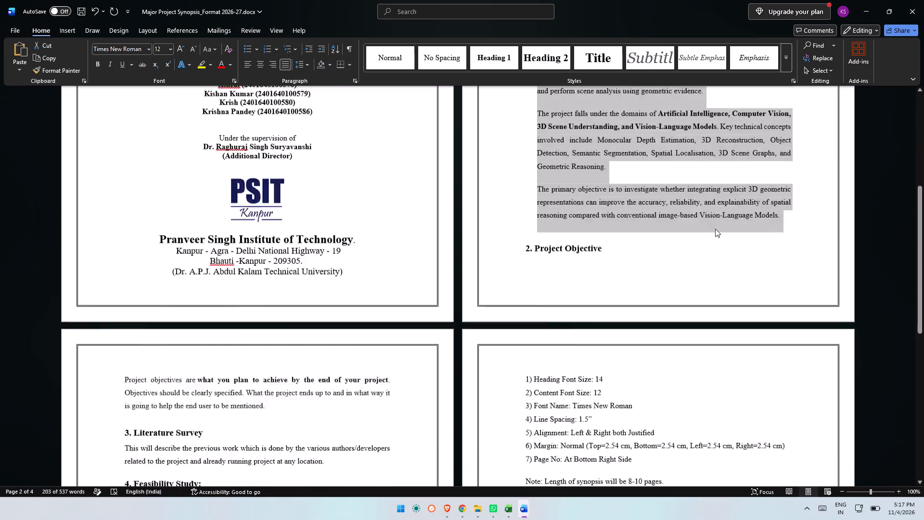
{"action": "scroll", "coordinate": [715, 229], "scroll_direction": "down", "scroll_amount": 1}
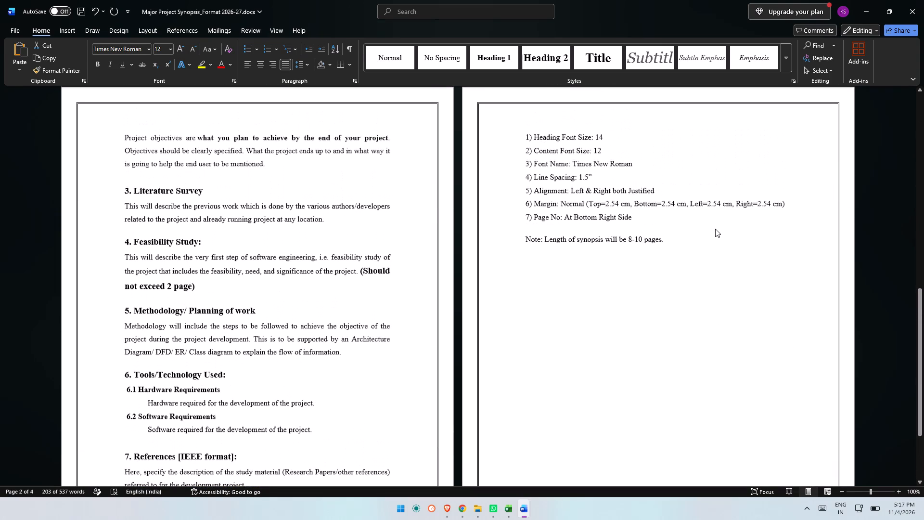
{"action": "scroll", "coordinate": [715, 229], "scroll_direction": "down", "scroll_amount": 1}
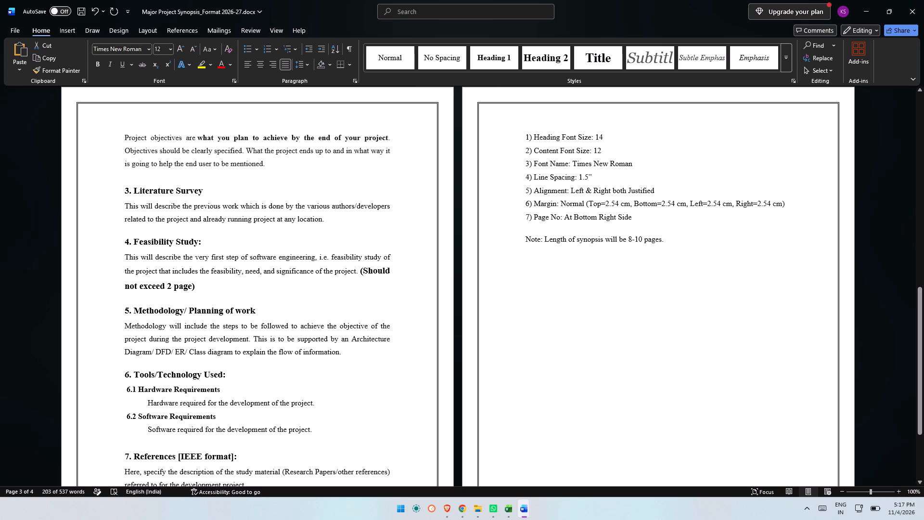
{"action": "scroll", "coordinate": [660, 216], "scroll_direction": "up", "scroll_amount": 3}
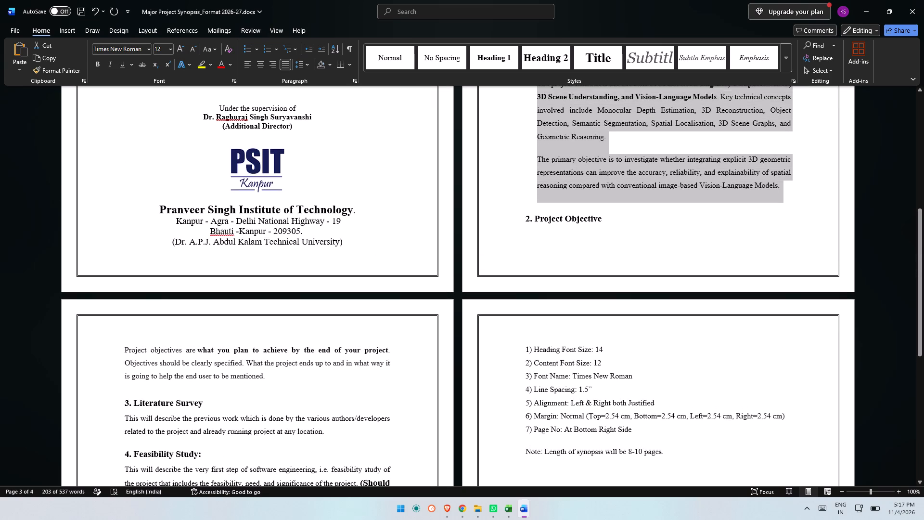
{"action": "scroll", "coordinate": [660, 216], "scroll_direction": "down", "scroll_amount": 3}
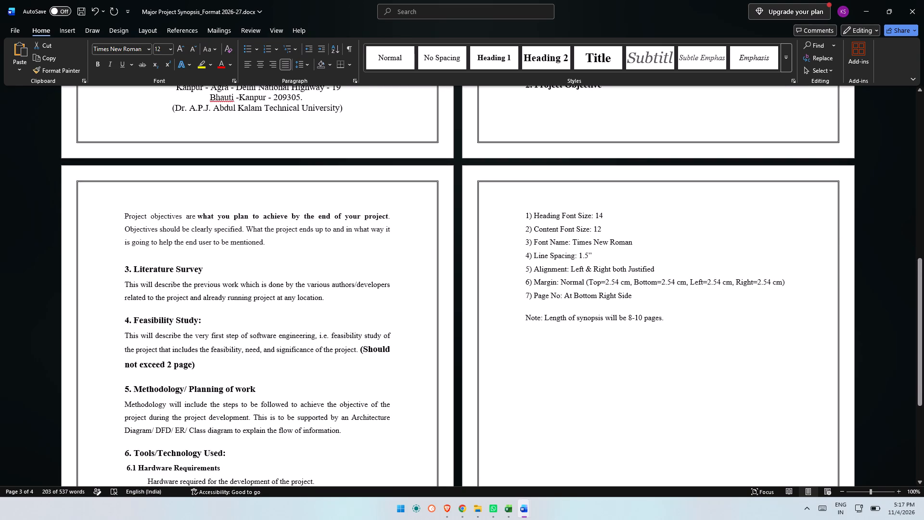
Check the line spacing setting of the selected Introduction paragraphs.
{"action": "scroll", "coordinate": [660, 216], "scroll_direction": "up", "scroll_amount": 3}
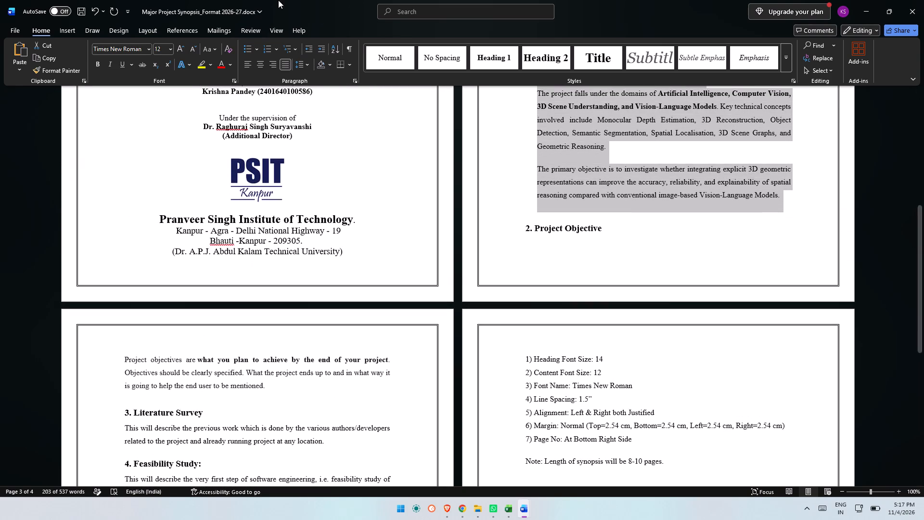
{"action": "left_click", "coordinate": [302, 63]}
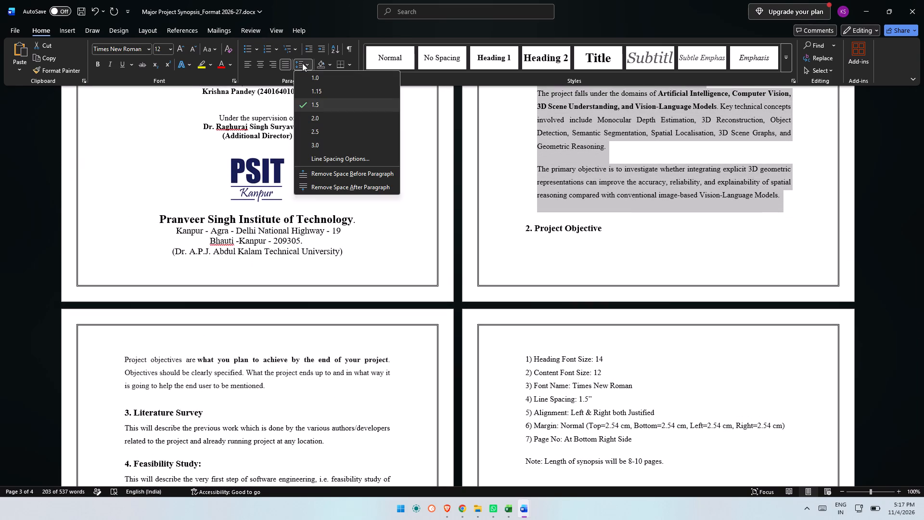
{"action": "left_click", "coordinate": [302, 63]}
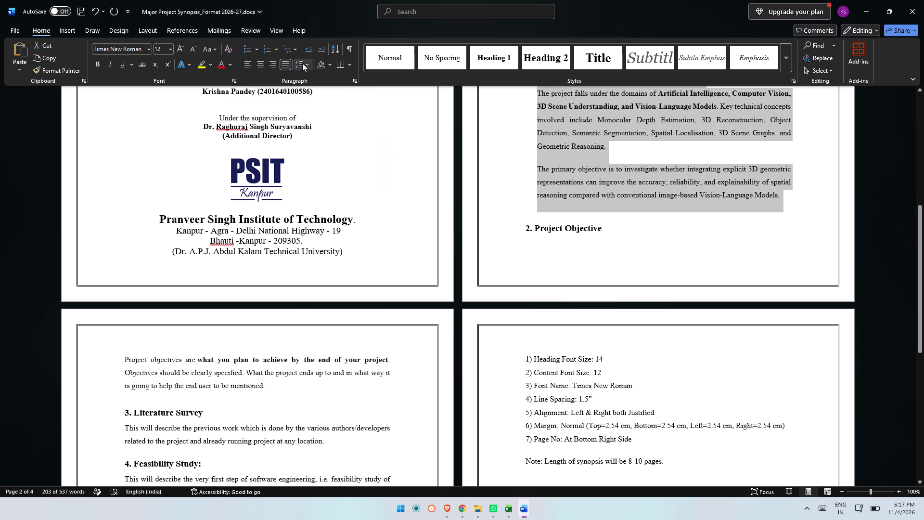
Read through the formatting guidelines and the remaining template sections, from Project Objective to References and the submission guidelines.
{"action": "scroll", "coordinate": [563, 245], "scroll_direction": "right", "scroll_amount": 2}
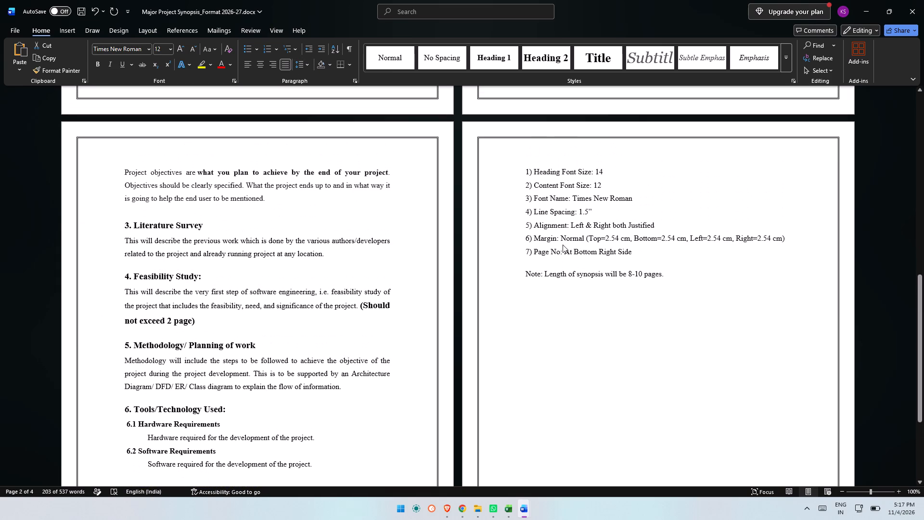
{"action": "scroll", "coordinate": [563, 245], "scroll_direction": "right", "scroll_amount": 2}
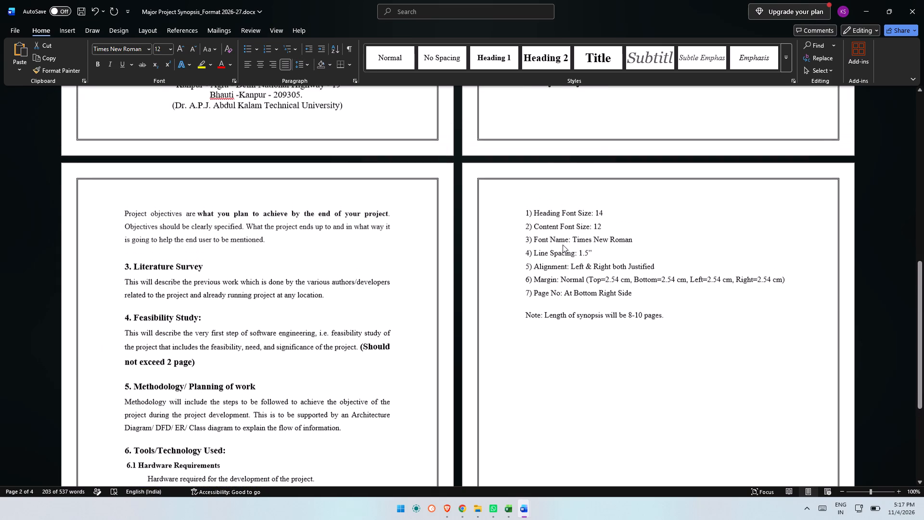
{"action": "scroll", "coordinate": [563, 245], "scroll_direction": "right", "scroll_amount": 1}
{"action": "scroll", "coordinate": [563, 245], "scroll_direction": "down", "scroll_amount": 2}
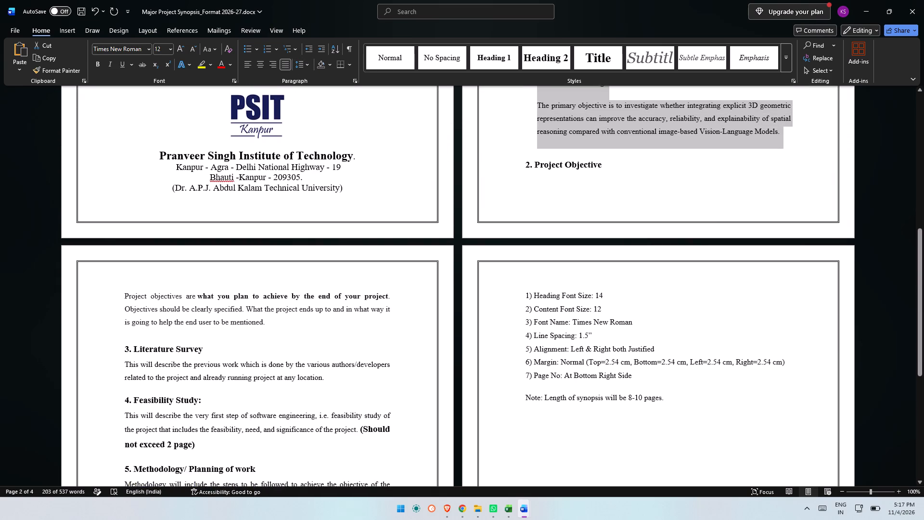
{"action": "scroll", "coordinate": [563, 245], "scroll_direction": "down", "scroll_amount": 2}
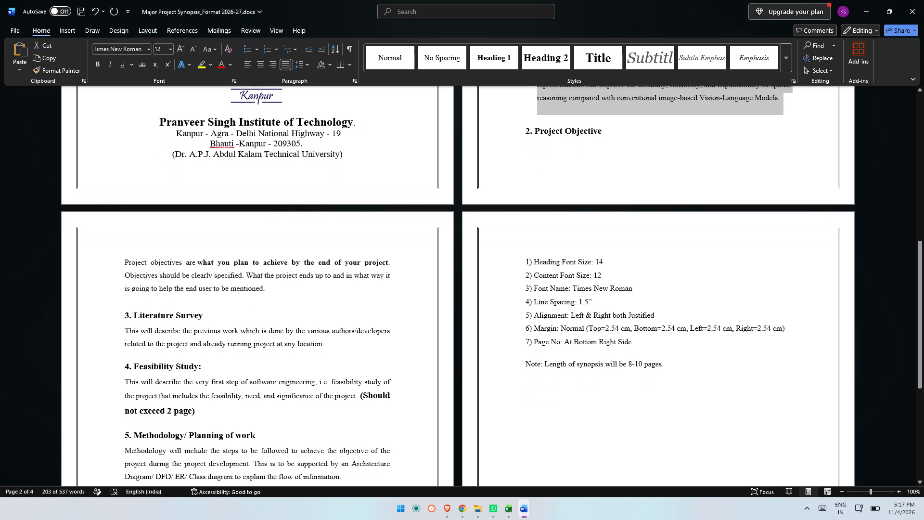
{"action": "scroll", "coordinate": [563, 245], "scroll_direction": "down", "scroll_amount": 3}
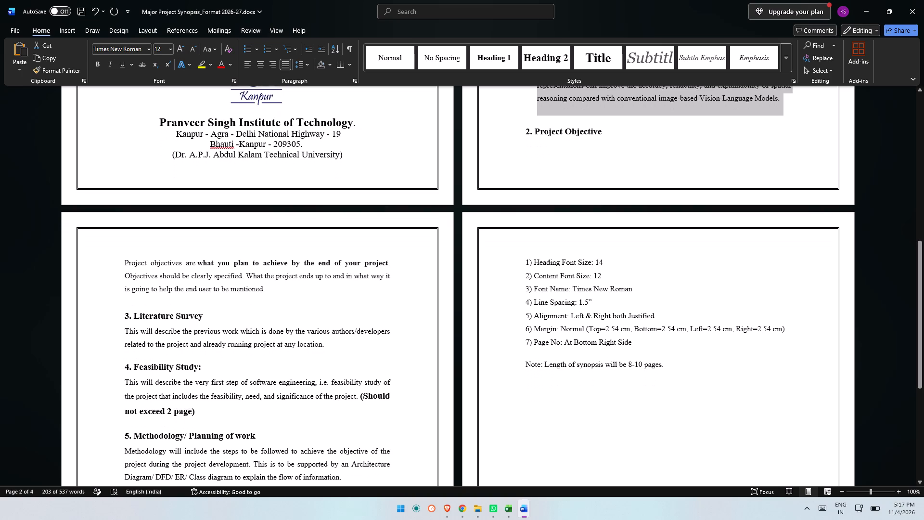
{"action": "scroll", "coordinate": [563, 245], "scroll_direction": "down", "scroll_amount": 1}
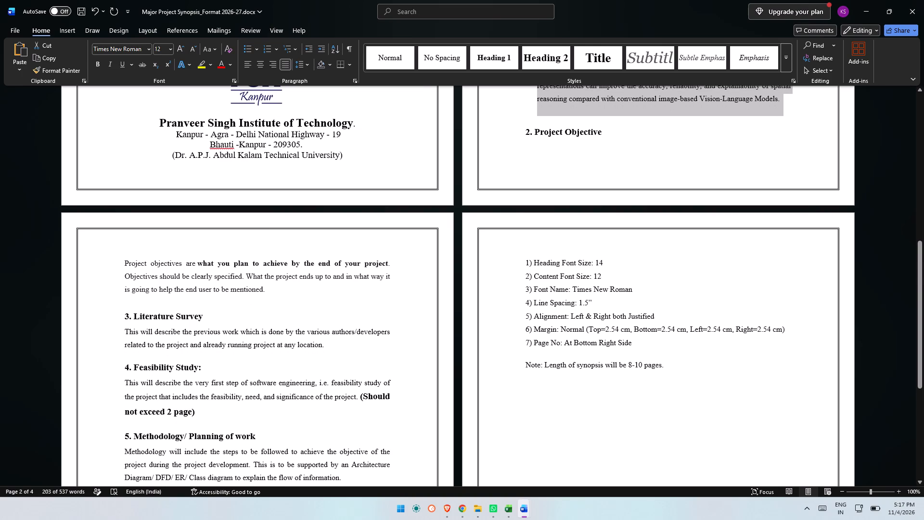
{"action": "scroll", "coordinate": [563, 245], "scroll_direction": "down", "scroll_amount": 2}
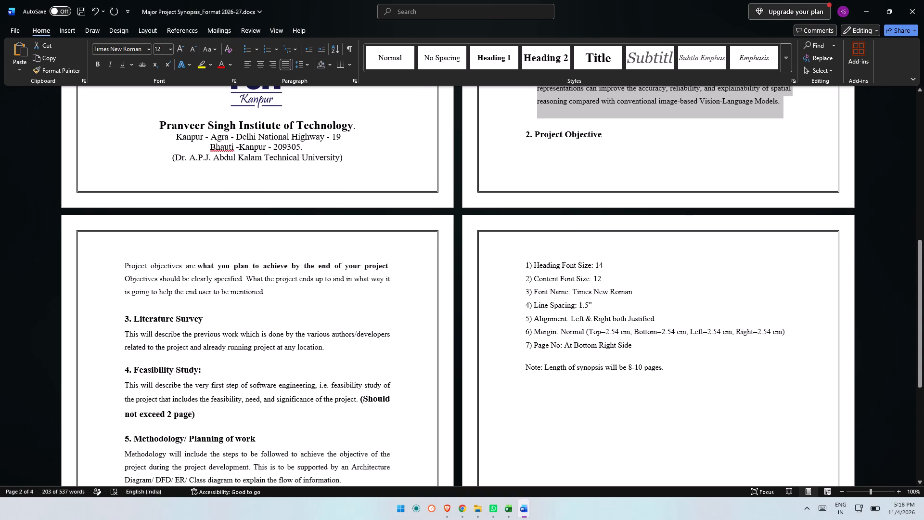
{"action": "scroll", "coordinate": [563, 245], "scroll_direction": "down", "scroll_amount": 2}
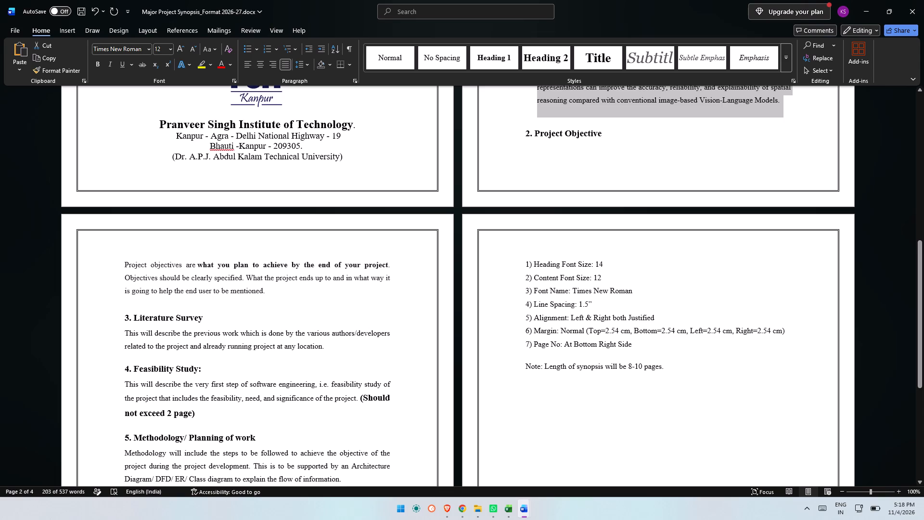
{"action": "scroll", "coordinate": [563, 245], "scroll_direction": "down", "scroll_amount": 1}
{"action": "scroll", "coordinate": [563, 245], "scroll_direction": "up", "scroll_amount": 1}
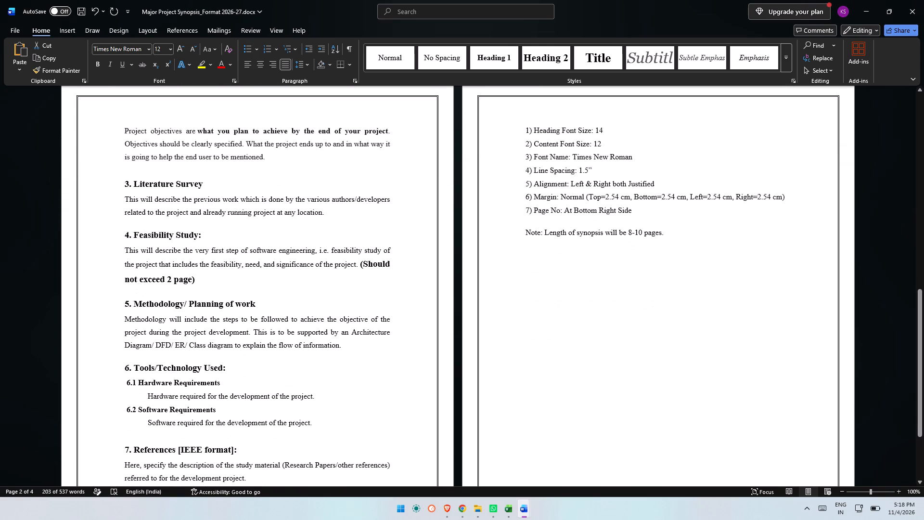
{"action": "scroll", "coordinate": [563, 245], "scroll_direction": "up", "scroll_amount": 3}
{"action": "scroll", "coordinate": [563, 245], "scroll_direction": "right", "scroll_amount": 1}
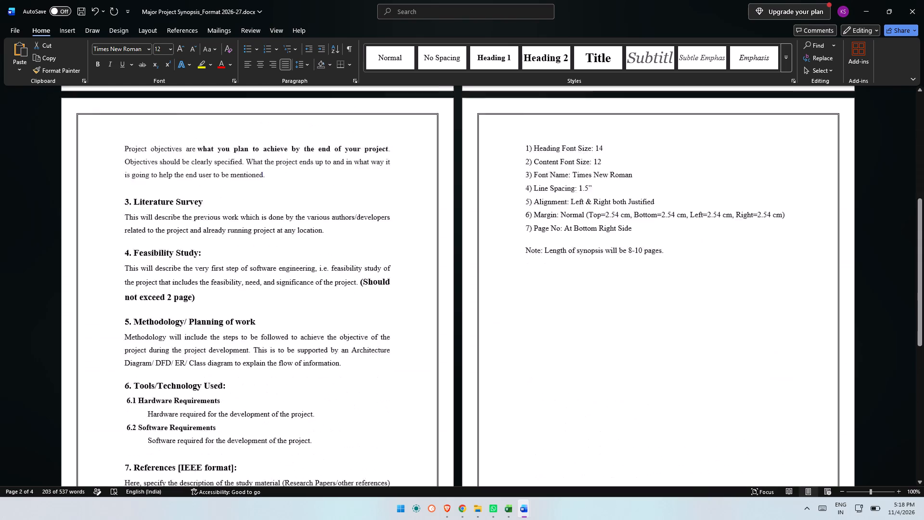
{"action": "scroll", "coordinate": [563, 245], "scroll_direction": "right", "scroll_amount": 1}
{"action": "scroll", "coordinate": [563, 245], "scroll_direction": "up", "scroll_amount": 1}
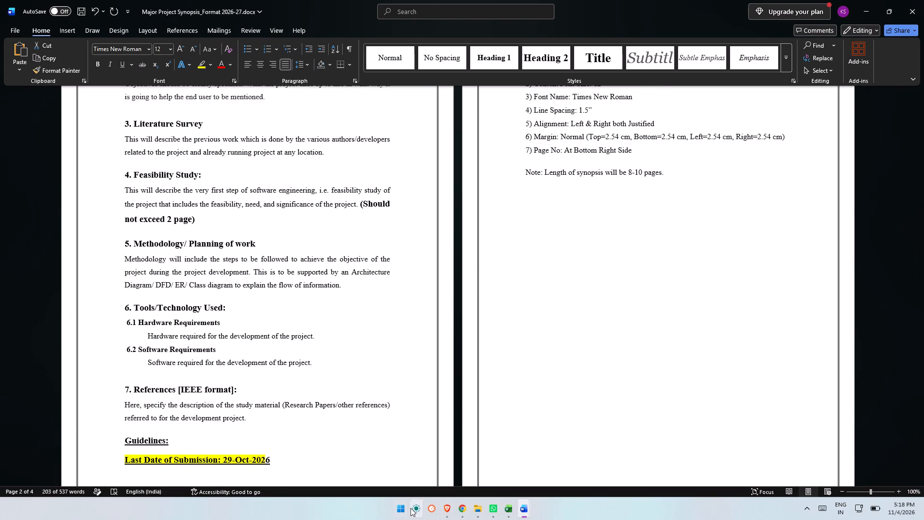
Switch to File Explorer and look through the older files in the Downloads folder, including the CSE Mini Project Synopsis documents.
{"action": "left_click", "coordinate": [477, 499]}
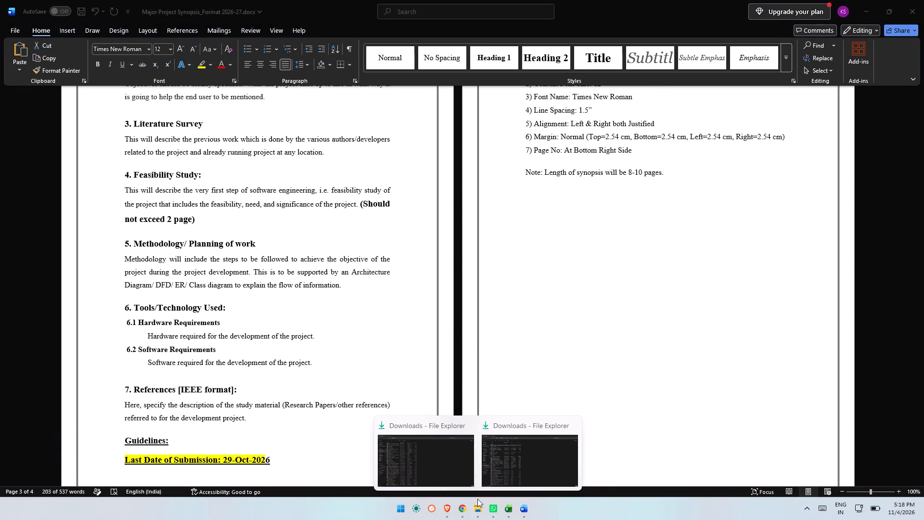
{"action": "left_click", "coordinate": [440, 446]}
{"action": "scroll", "coordinate": [237, 320], "scroll_direction": "up", "scroll_amount": 1}
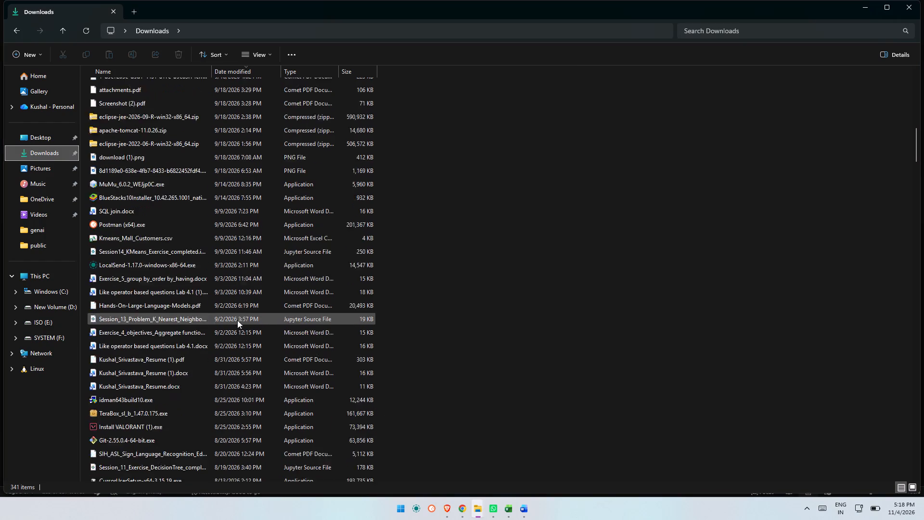
{"action": "scroll", "coordinate": [237, 320], "scroll_direction": "up", "scroll_amount": 1}
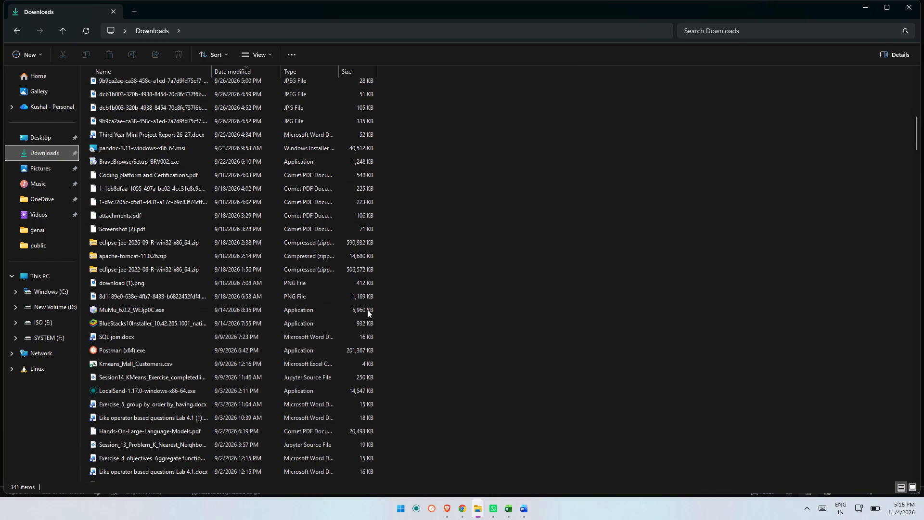
{"action": "scroll", "coordinate": [367, 310], "scroll_direction": "up", "scroll_amount": 2}
{"action": "scroll", "coordinate": [367, 310], "scroll_direction": "down", "scroll_amount": 9}
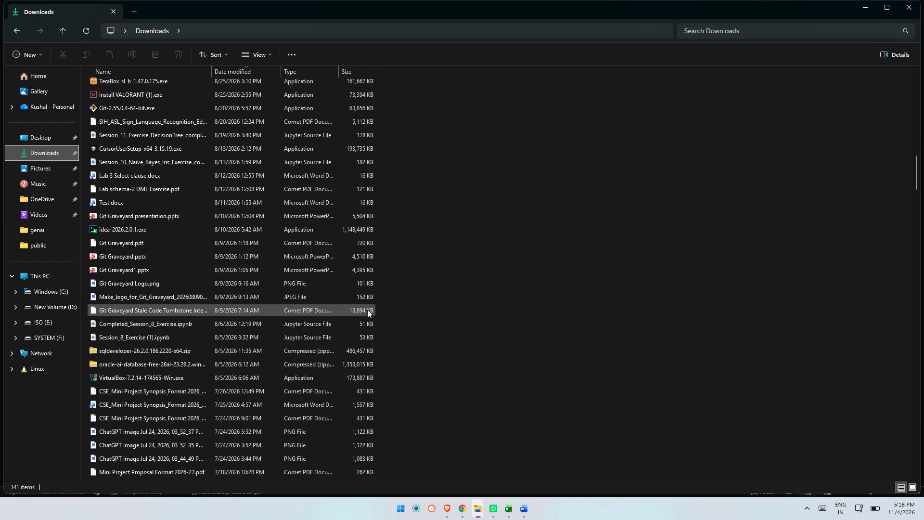
{"action": "scroll", "coordinate": [367, 310], "scroll_direction": "down", "scroll_amount": 2}
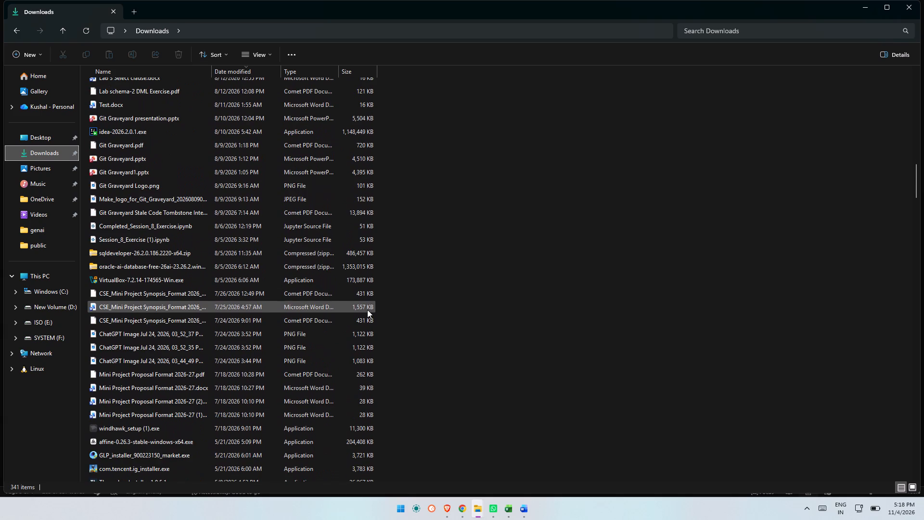
{"action": "scroll", "coordinate": [367, 310], "scroll_direction": "up", "scroll_amount": 3}
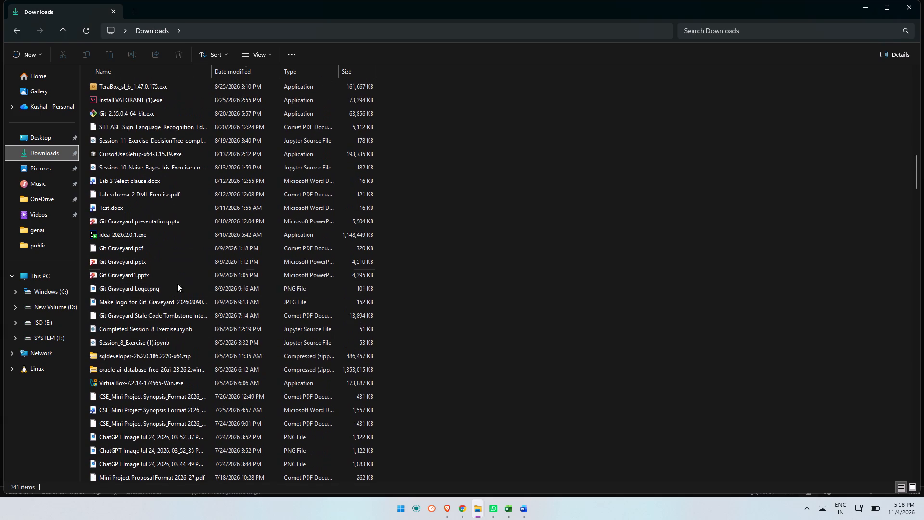
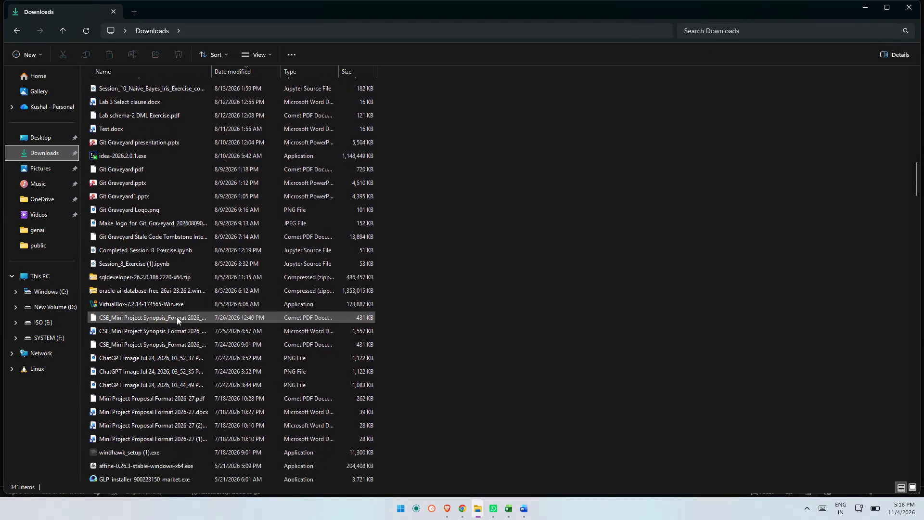
Look through the file list of the Downloads folder in File Explorer for earlier project synopsis or proposal documents.
{"action": "scroll", "coordinate": [177, 317], "scroll_direction": "down", "scroll_amount": 3}
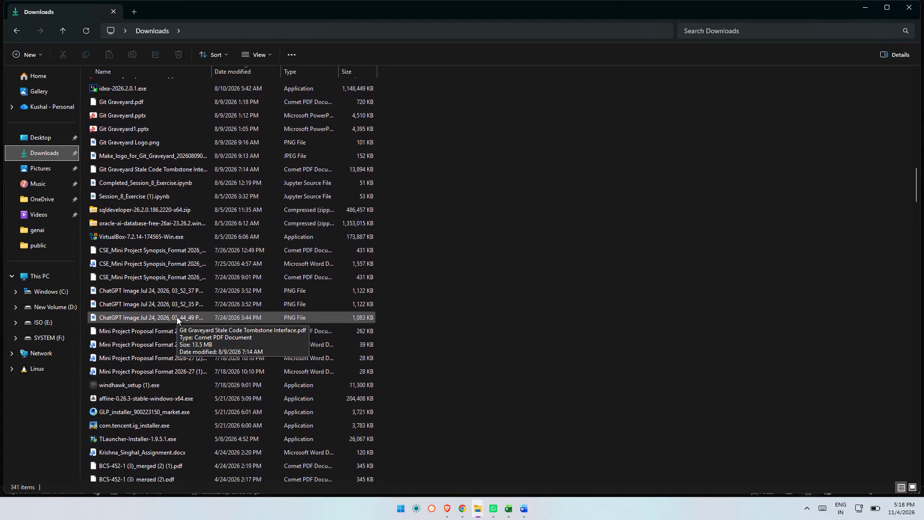
{"action": "scroll", "coordinate": [177, 317], "scroll_direction": "down", "scroll_amount": 3}
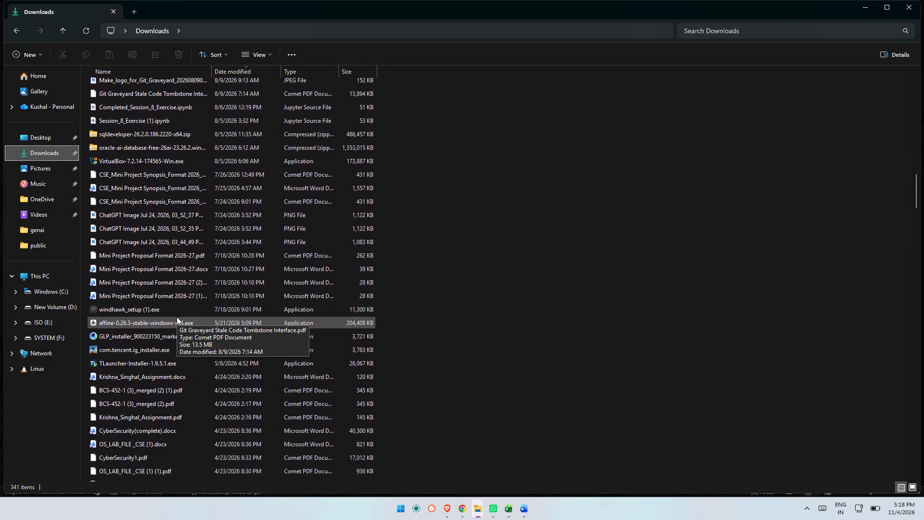
{"action": "scroll", "coordinate": [177, 317], "scroll_direction": "down", "scroll_amount": 4}
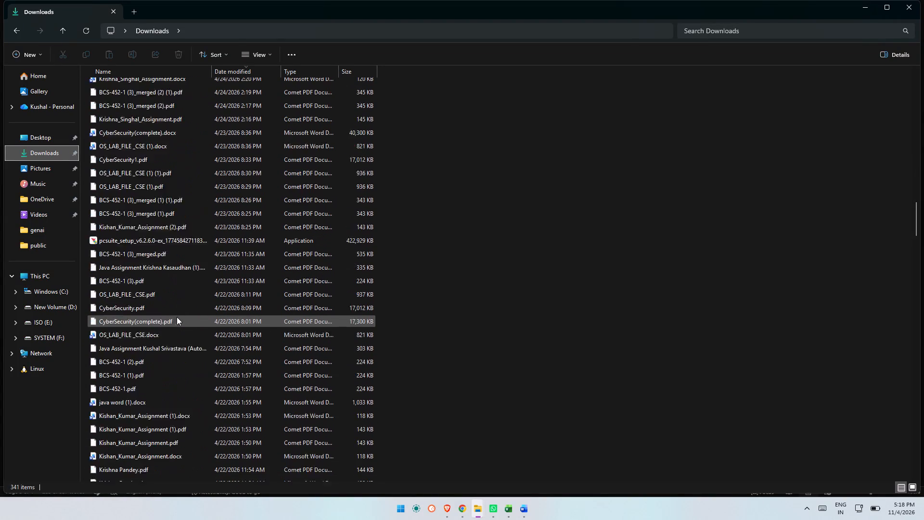
{"action": "scroll", "coordinate": [177, 317], "scroll_direction": "down", "scroll_amount": 7}
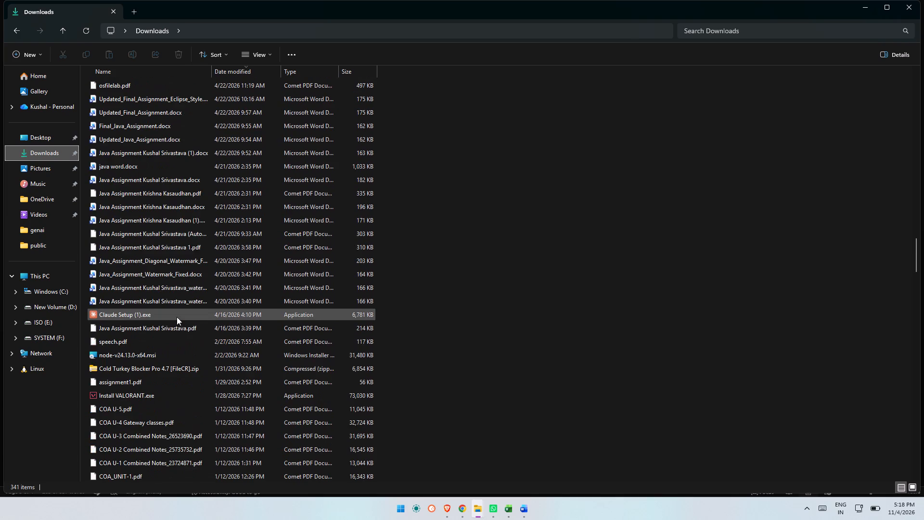
{"action": "scroll", "coordinate": [177, 317], "scroll_direction": "down", "scroll_amount": 7}
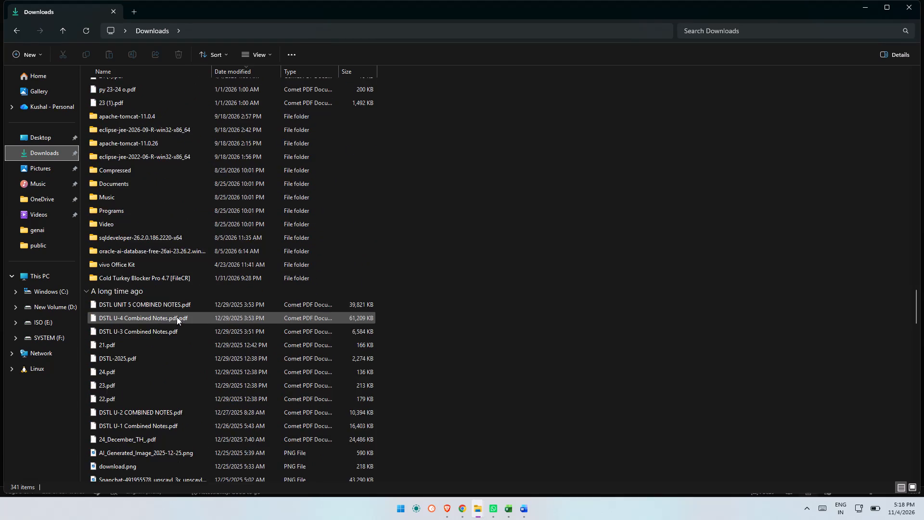
{"action": "scroll", "coordinate": [177, 317], "scroll_direction": "up", "scroll_amount": 6}
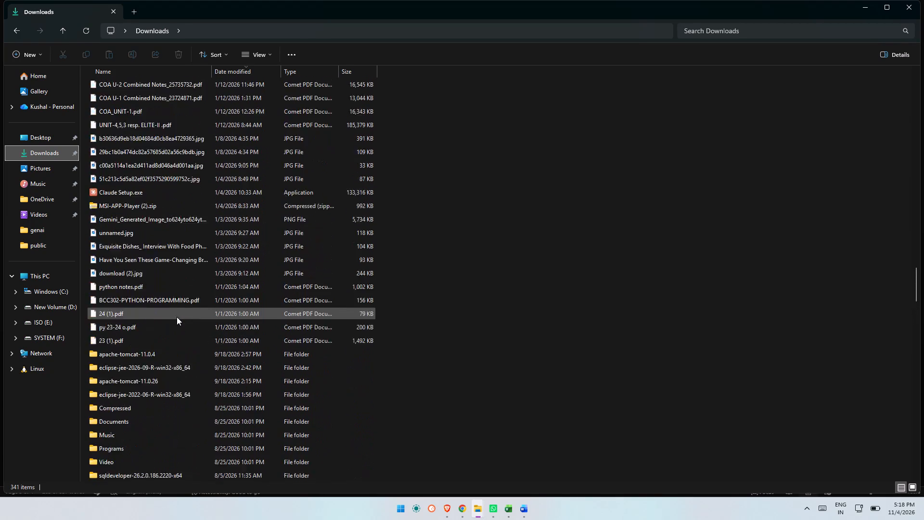
{"action": "scroll", "coordinate": [177, 317], "scroll_direction": "up", "scroll_amount": 6}
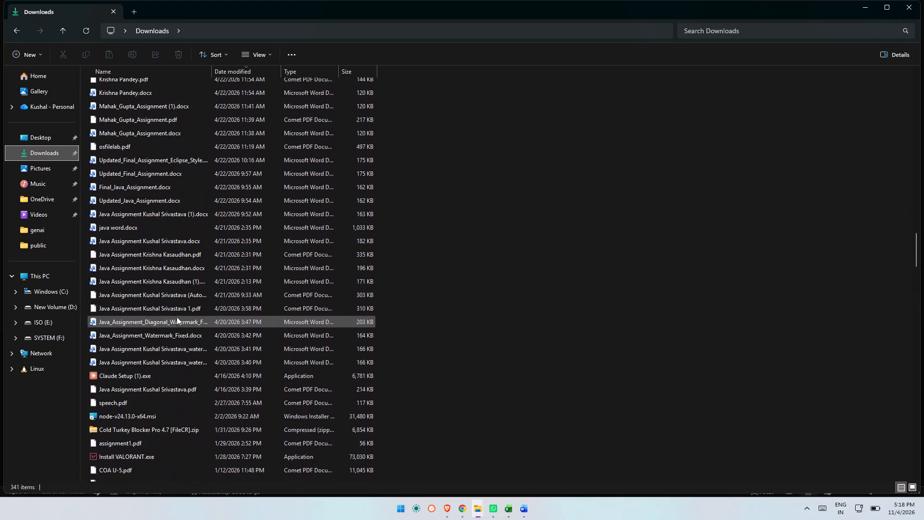
{"action": "scroll", "coordinate": [177, 317], "scroll_direction": "up", "scroll_amount": 4}
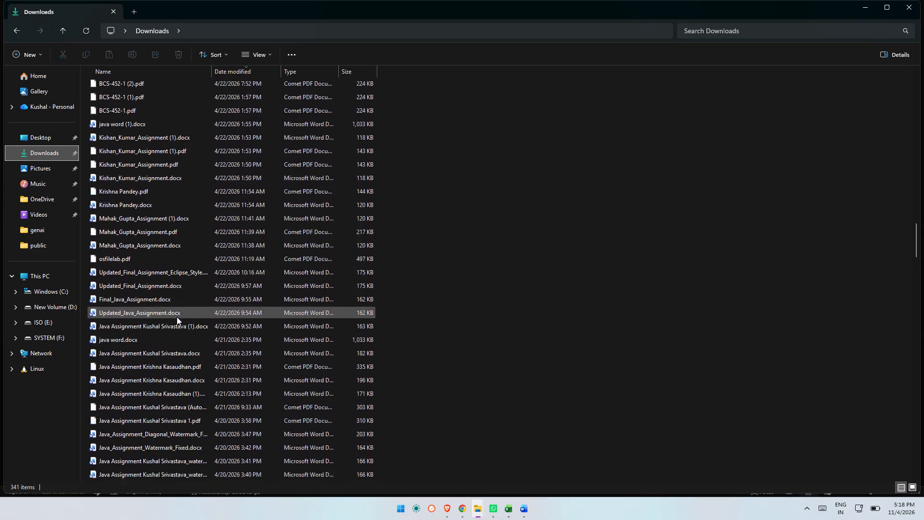
{"action": "scroll", "coordinate": [177, 317], "scroll_direction": "up", "scroll_amount": 2}
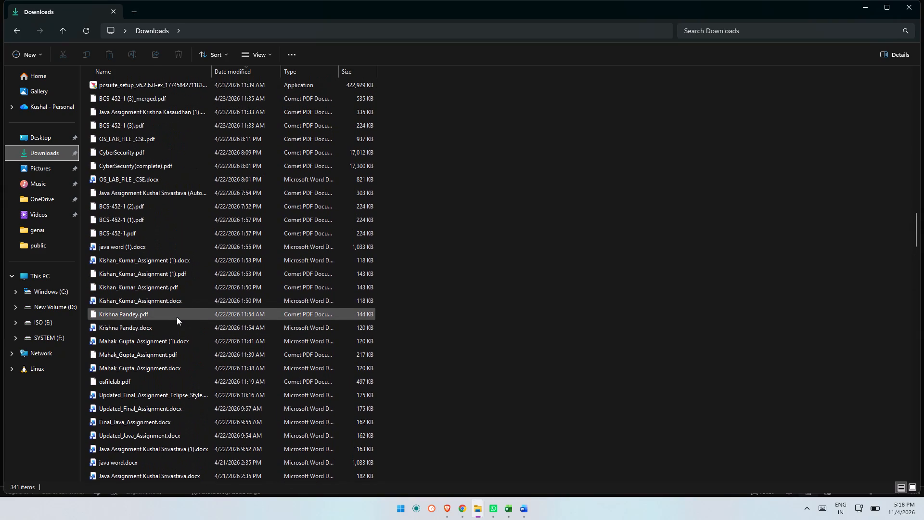
{"action": "scroll", "coordinate": [177, 317], "scroll_direction": "up", "scroll_amount": 10}
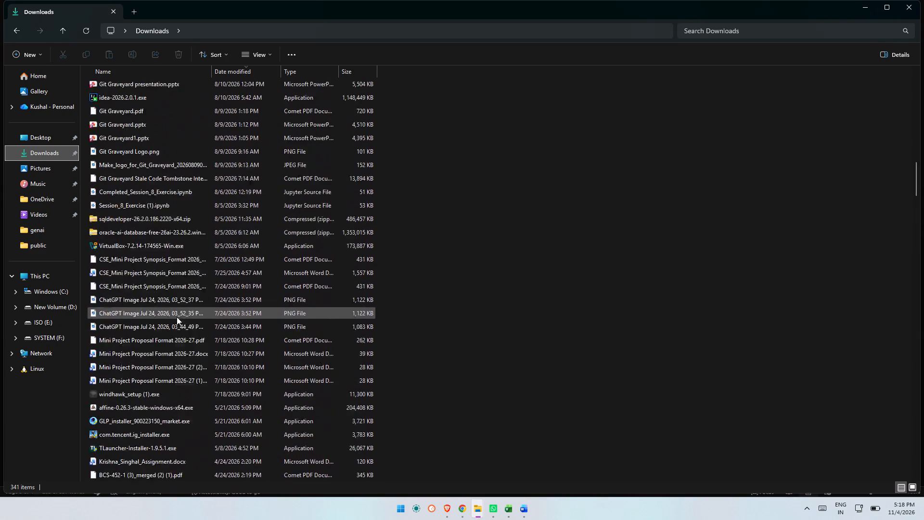
Find the Word document CSE_Mini Project Synopsis_Format 2026_27 in the Downloads folder and open it.
{"action": "scroll", "coordinate": [177, 317], "scroll_direction": "down", "scroll_amount": 2}
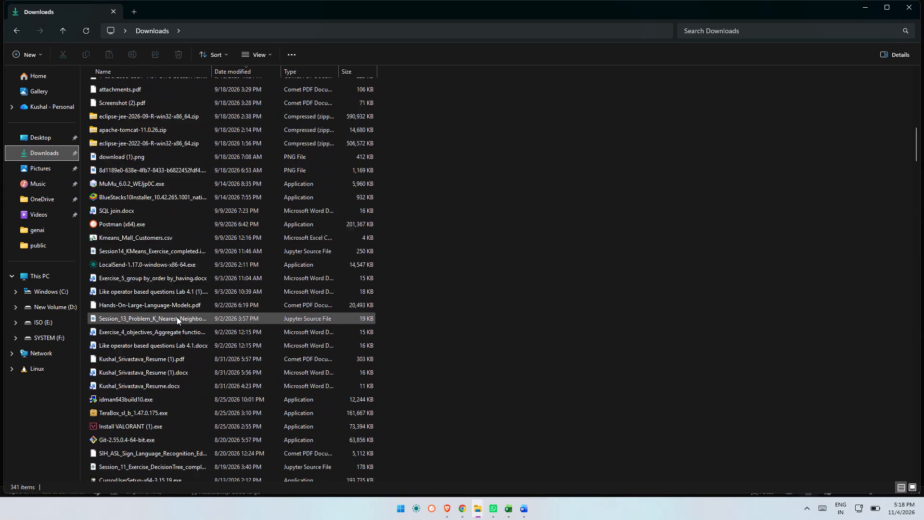
{"action": "scroll", "coordinate": [177, 317], "scroll_direction": "down", "scroll_amount": 2}
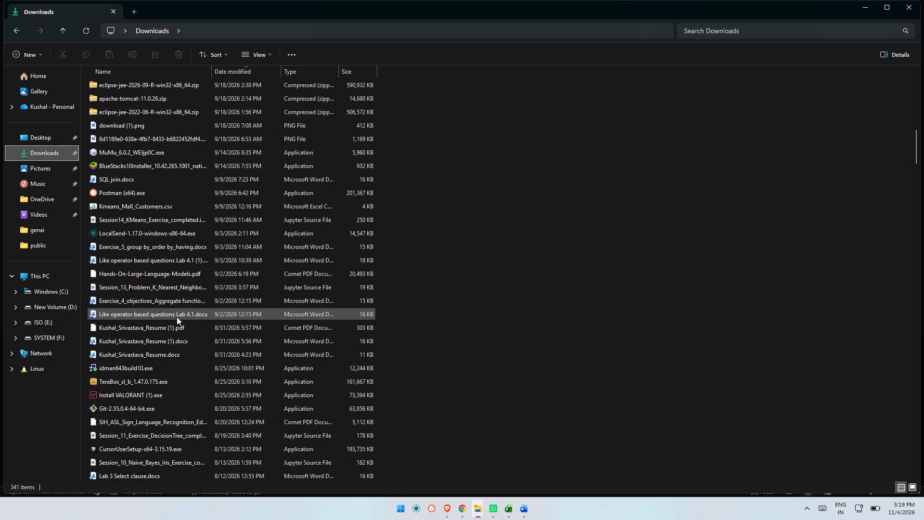
{"action": "scroll", "coordinate": [177, 317], "scroll_direction": "down", "scroll_amount": 2}
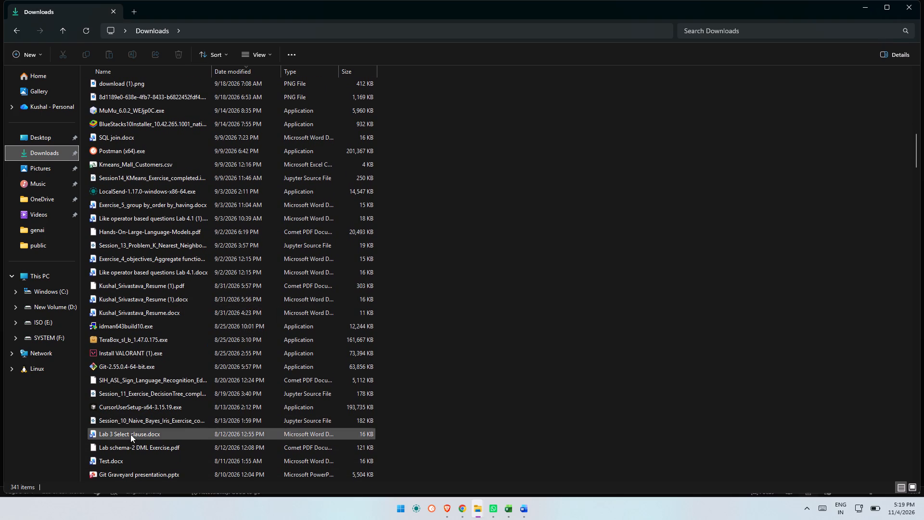
{"action": "scroll", "coordinate": [122, 455], "scroll_direction": "right", "scroll_amount": 1}
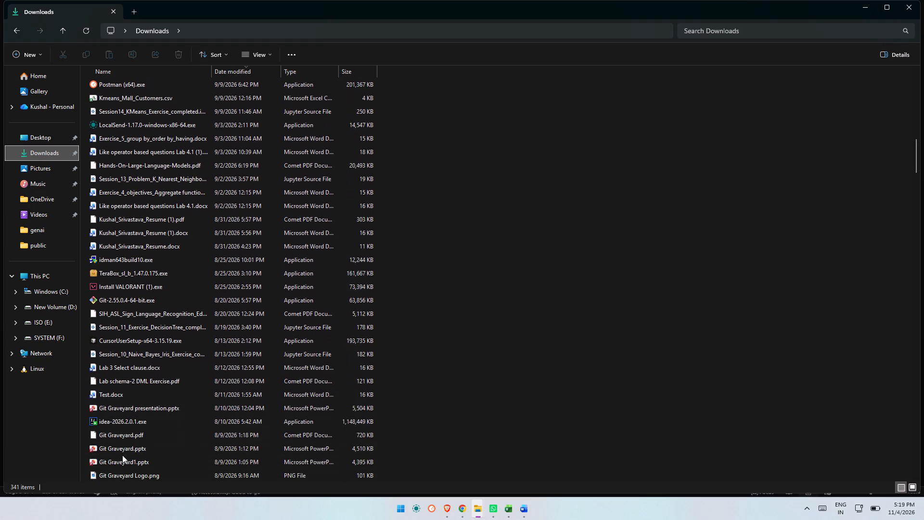
{"action": "scroll", "coordinate": [122, 455], "scroll_direction": "right", "scroll_amount": 1}
{"action": "scroll", "coordinate": [180, 248], "scroll_direction": "up", "scroll_amount": 1}
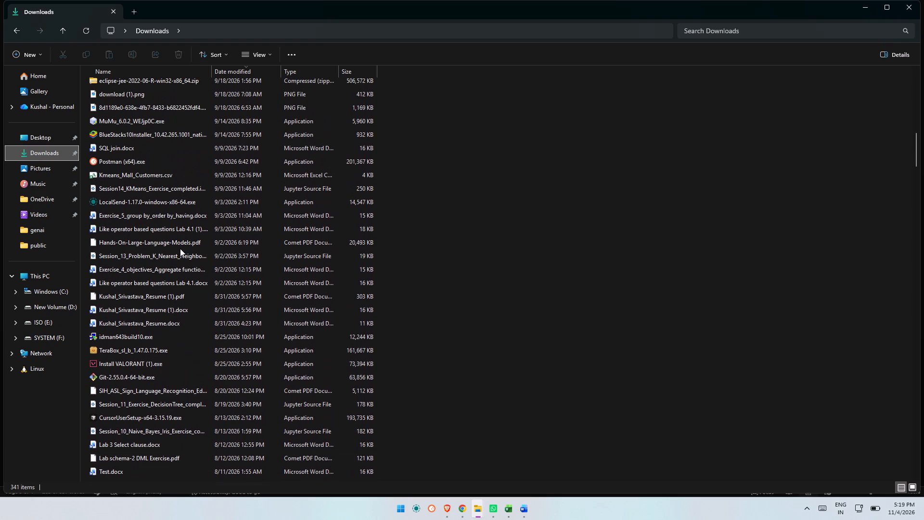
{"action": "scroll", "coordinate": [180, 248], "scroll_direction": "up", "scroll_amount": 3}
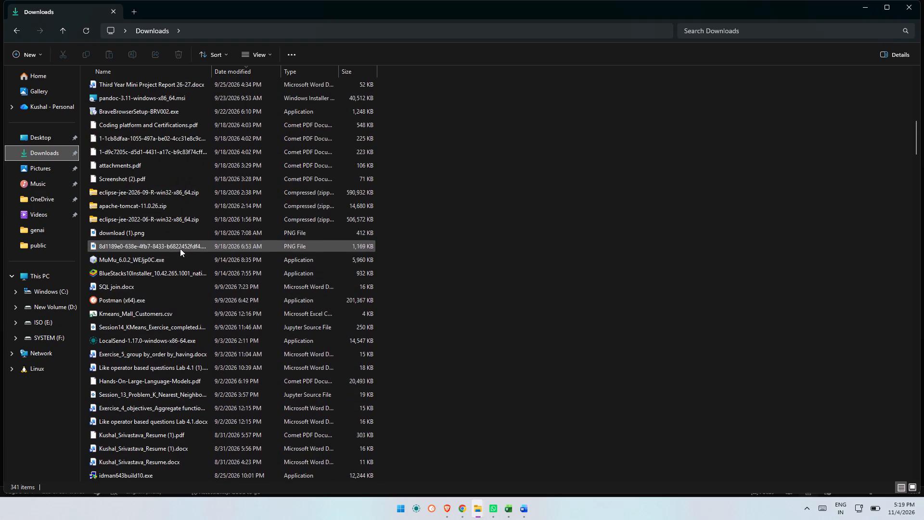
{"action": "scroll", "coordinate": [180, 248], "scroll_direction": "up", "scroll_amount": 5}
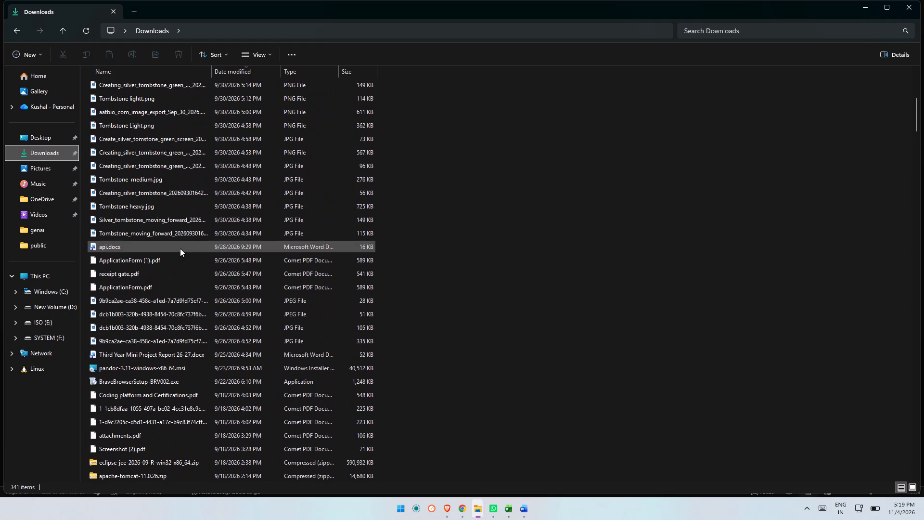
{"action": "scroll", "coordinate": [180, 248], "scroll_direction": "down", "scroll_amount": 2}
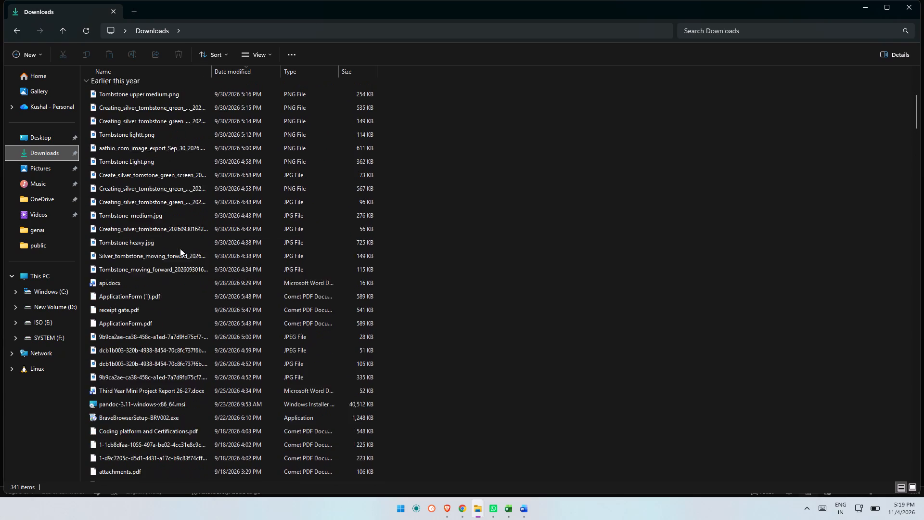
{"action": "scroll", "coordinate": [180, 248], "scroll_direction": "down", "scroll_amount": 6}
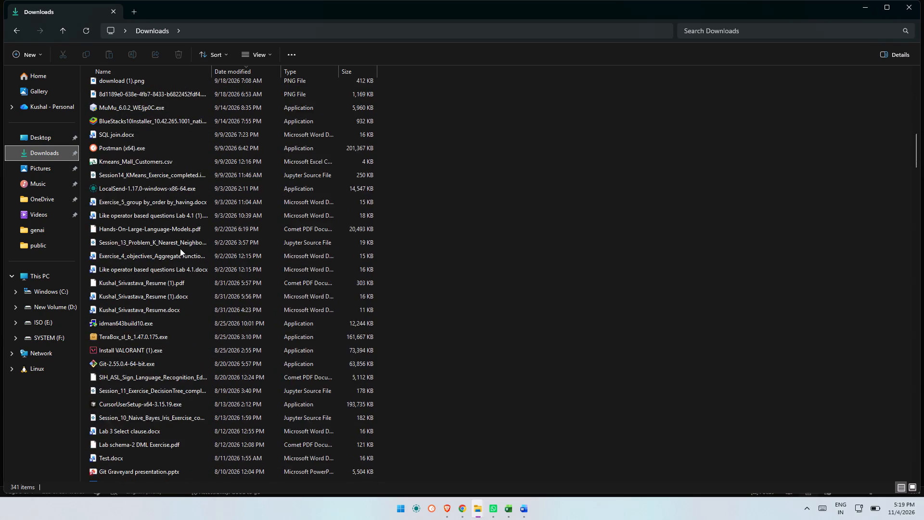
{"action": "scroll", "coordinate": [180, 248], "scroll_direction": "down", "scroll_amount": 5}
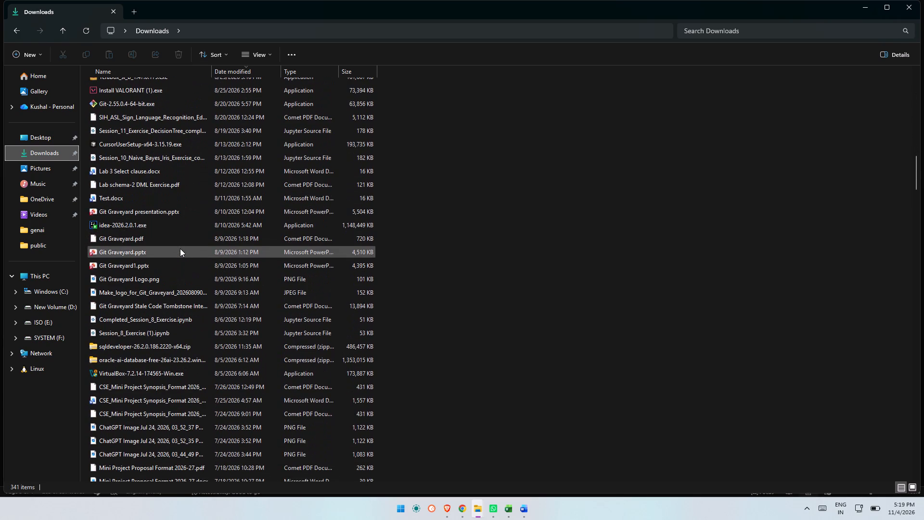
{"action": "scroll", "coordinate": [180, 248], "scroll_direction": "down", "scroll_amount": 2}
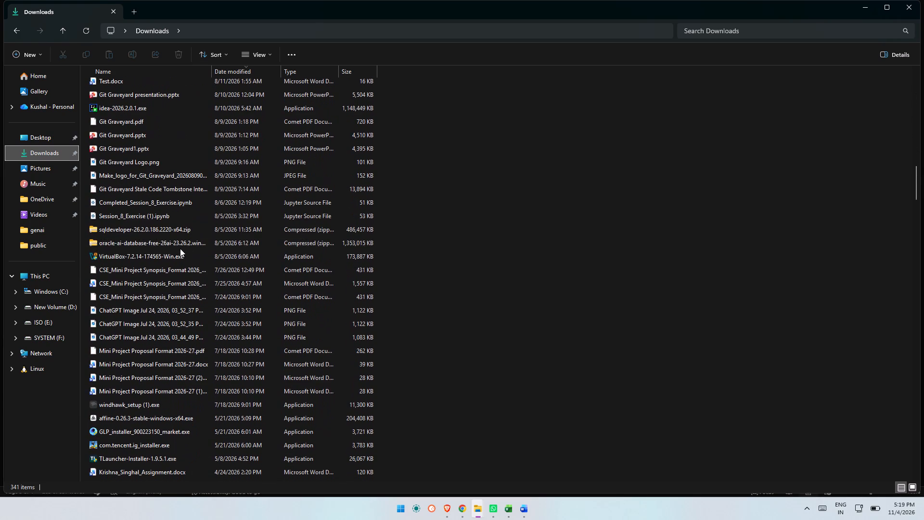
{"action": "scroll", "coordinate": [180, 248], "scroll_direction": "down", "scroll_amount": 2}
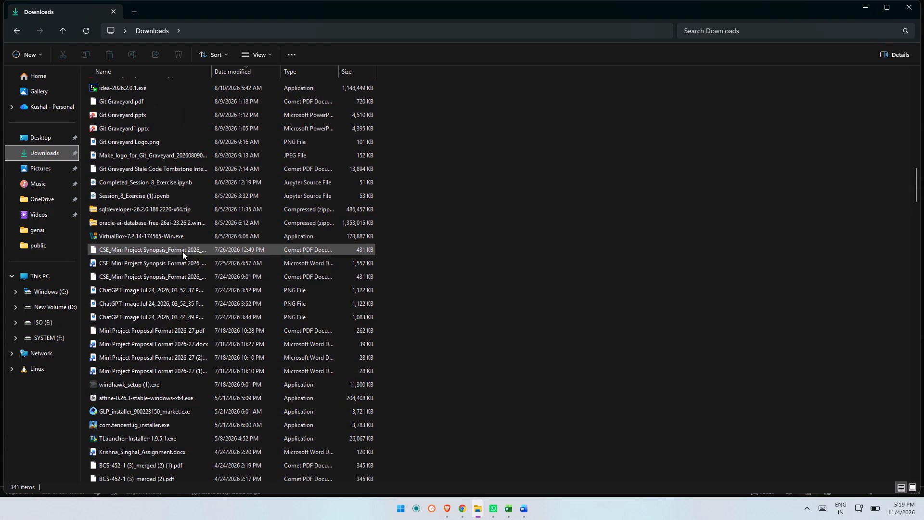
{"action": "double_click", "coordinate": [171, 265]}
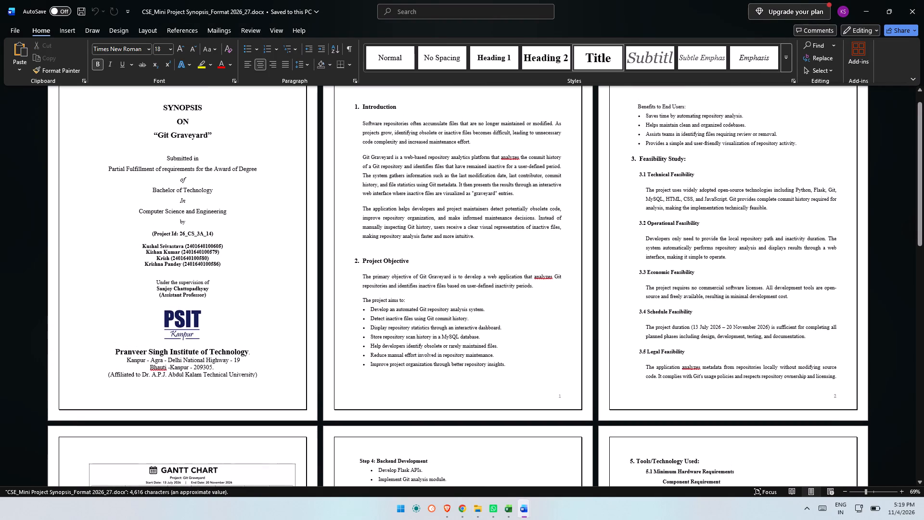
Look over the layout of the earlier Git Graveyard synopsis as a formatting reference.
{"action": "scroll", "coordinate": [400, 234], "scroll_direction": "down", "scroll_amount": 1}
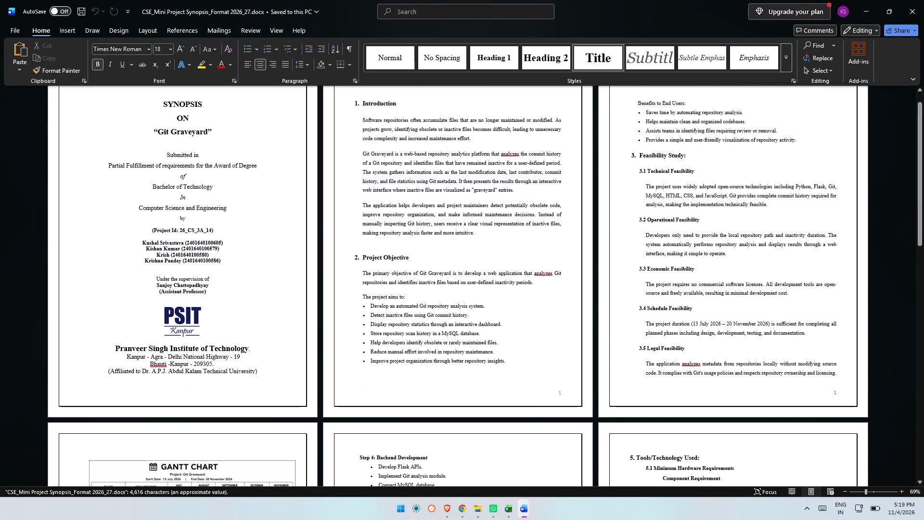
{"action": "scroll", "coordinate": [400, 234], "scroll_direction": "down", "scroll_amount": 1}
{"action": "scroll", "coordinate": [398, 304], "scroll_direction": "up", "scroll_amount": 1}
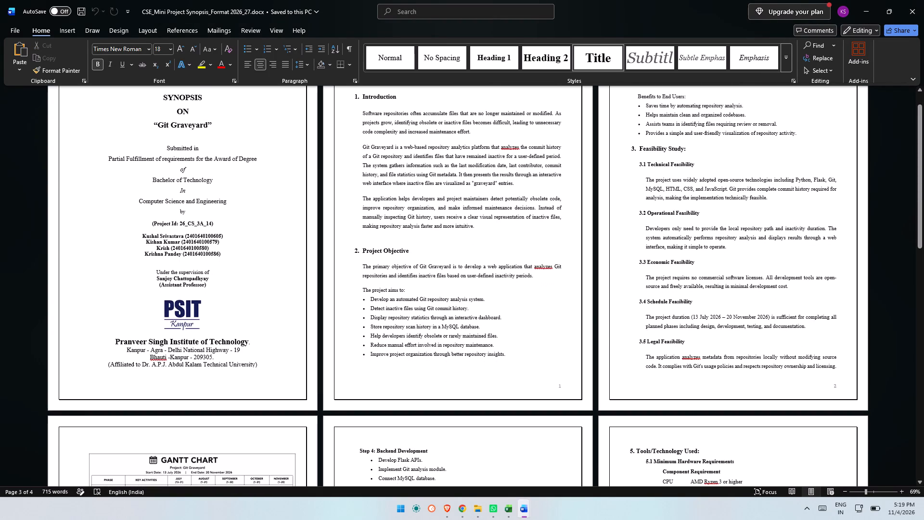
{"action": "scroll", "coordinate": [398, 304], "scroll_direction": "up", "scroll_amount": 1}
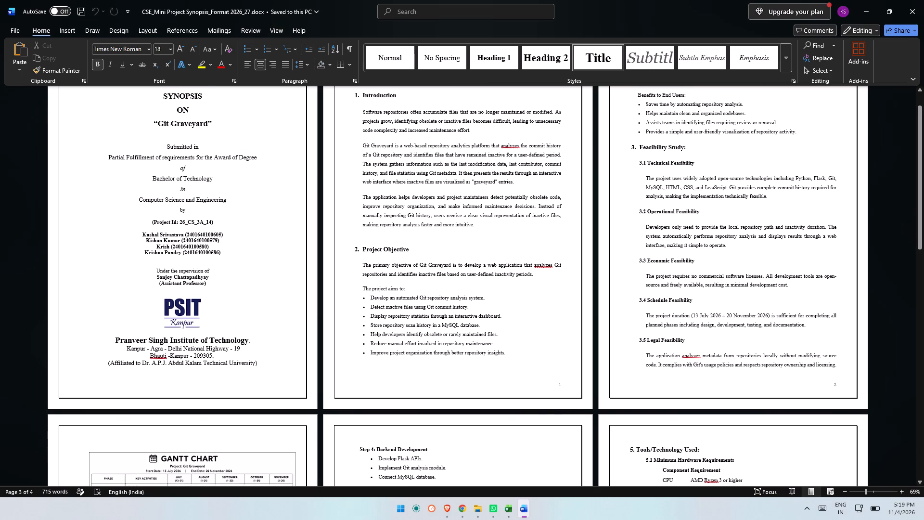
{"action": "scroll", "coordinate": [398, 304], "scroll_direction": "up", "scroll_amount": 1}
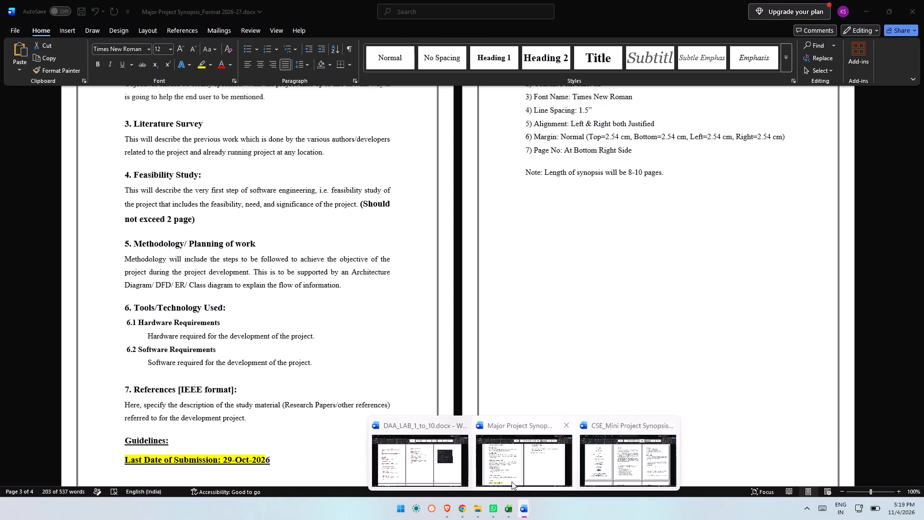
Return to the Major Project Synopsis document and review its Introduction, the remaining template sections and the formatting guidelines.
{"action": "left_click", "coordinate": [498, 476]}
{"action": "scroll", "coordinate": [513, 240], "scroll_direction": "up", "scroll_amount": 6}
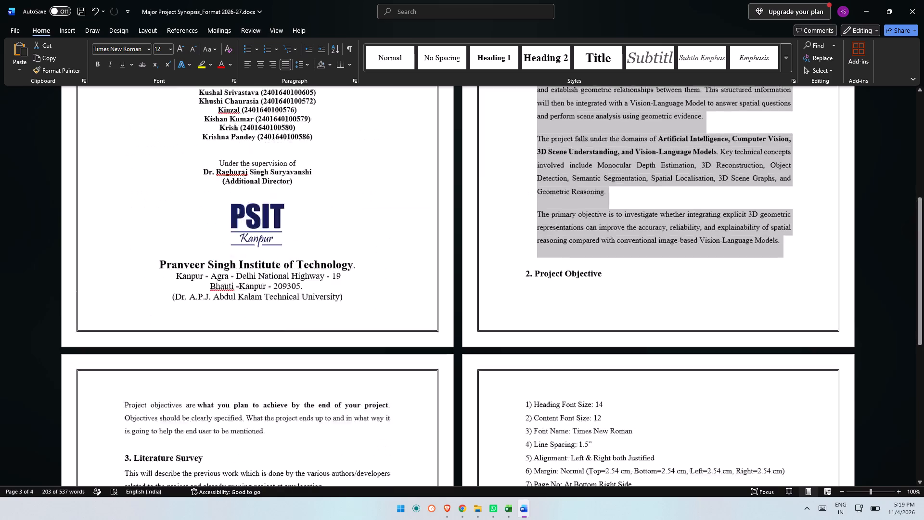
{"action": "scroll", "coordinate": [513, 240], "scroll_direction": "up", "scroll_amount": 1}
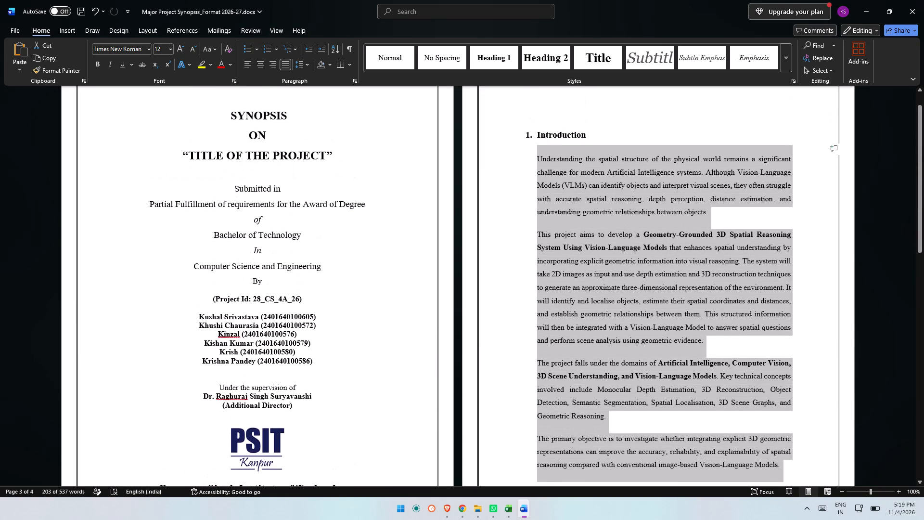
{"action": "scroll", "coordinate": [513, 240], "scroll_direction": "up", "scroll_amount": 1}
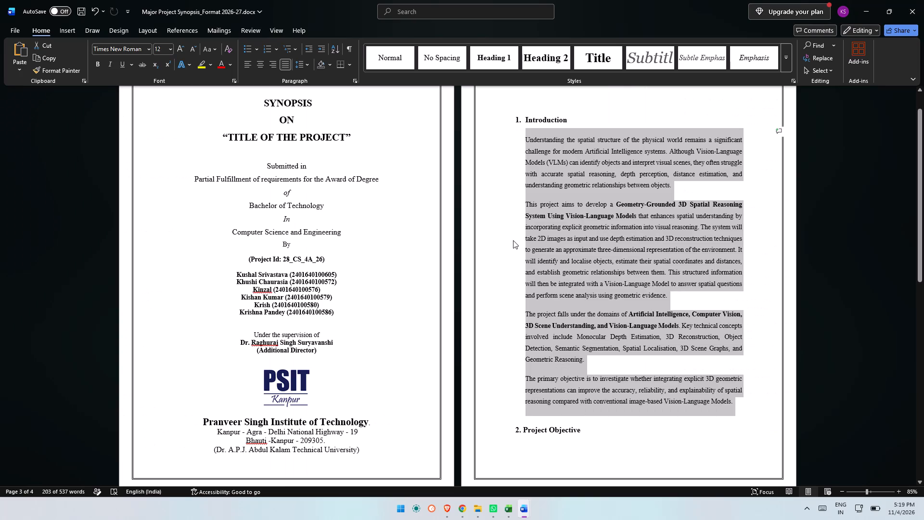
{"action": "left_click", "coordinate": [590, 211]}
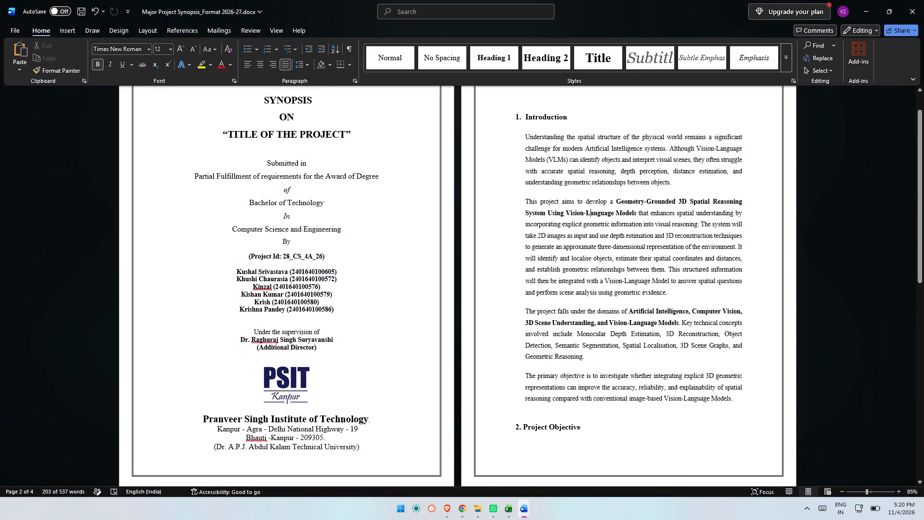
{"action": "scroll", "coordinate": [561, 361], "scroll_direction": "down", "scroll_amount": 2}
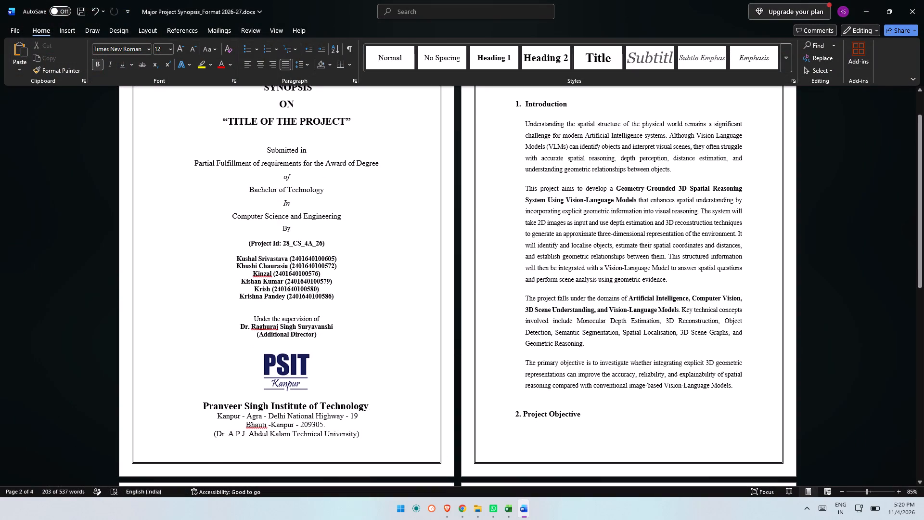
{"action": "scroll", "coordinate": [561, 361], "scroll_direction": "down", "scroll_amount": 3}
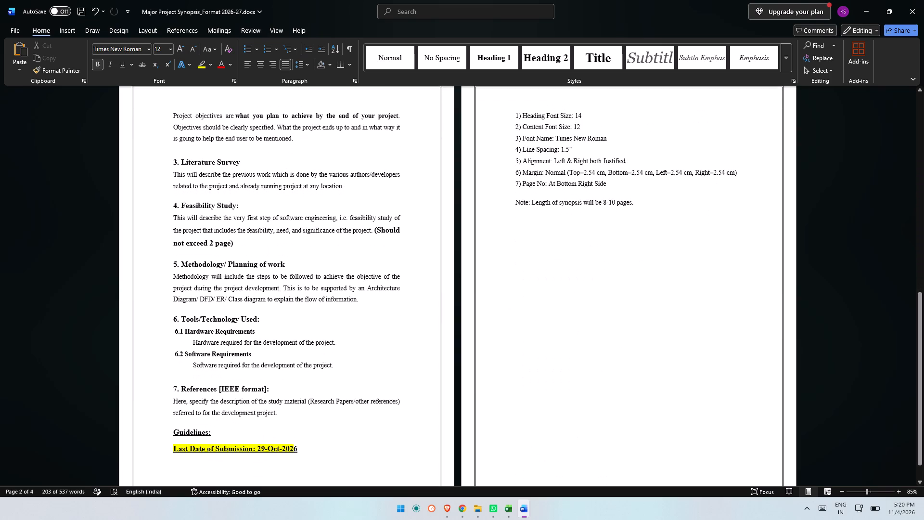
{"action": "scroll", "coordinate": [561, 361], "scroll_direction": "down", "scroll_amount": 1}
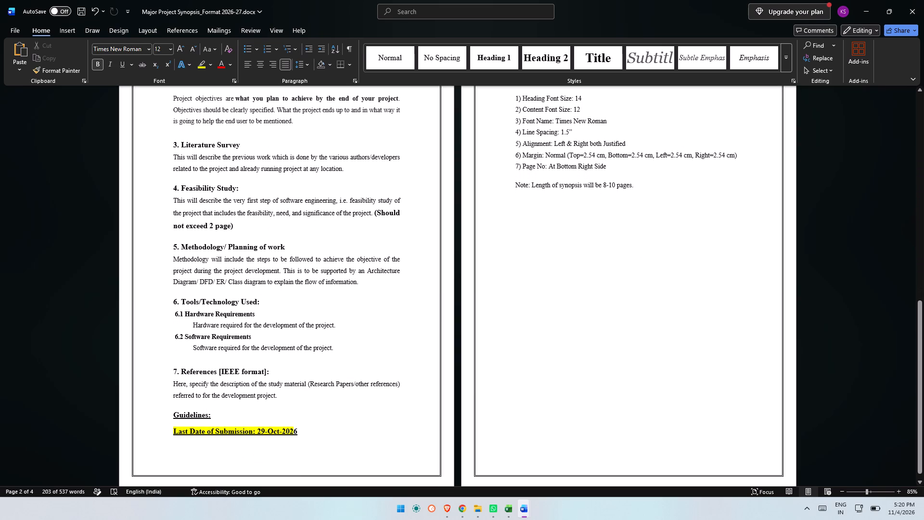
{"action": "left_click", "coordinate": [629, 169]}
{"action": "left_click_drag", "start_coordinate": [629, 169], "coordinate": [511, 98]}
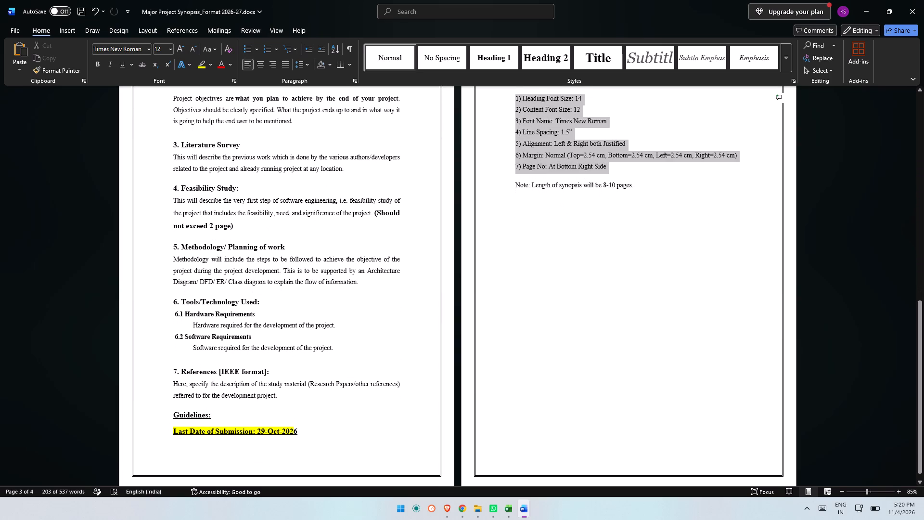
{"action": "left_click_drag", "start_coordinate": [511, 98], "coordinate": [622, 166]}
{"action": "scroll", "coordinate": [622, 166], "scroll_direction": "up", "scroll_amount": 4}
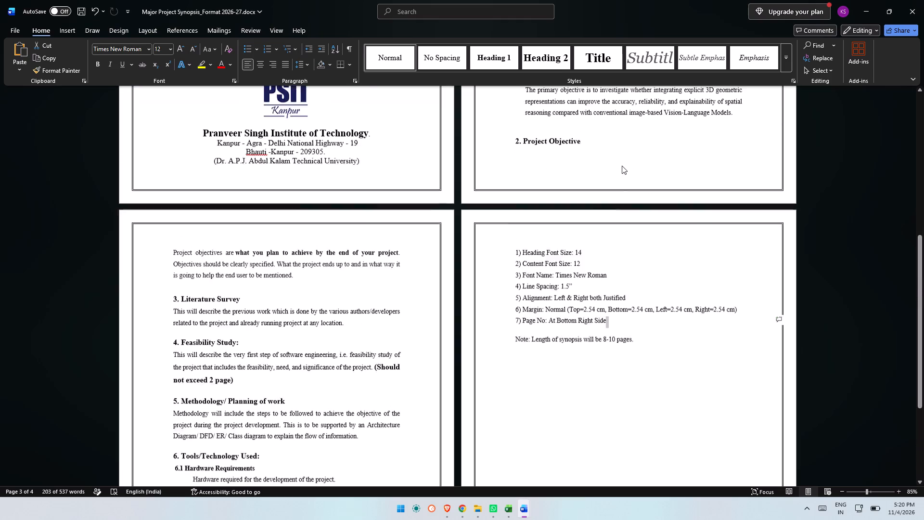
{"action": "scroll", "coordinate": [622, 166], "scroll_direction": "up", "scroll_amount": 3}
{"action": "scroll", "coordinate": [622, 166], "scroll_direction": "down", "scroll_amount": 2}
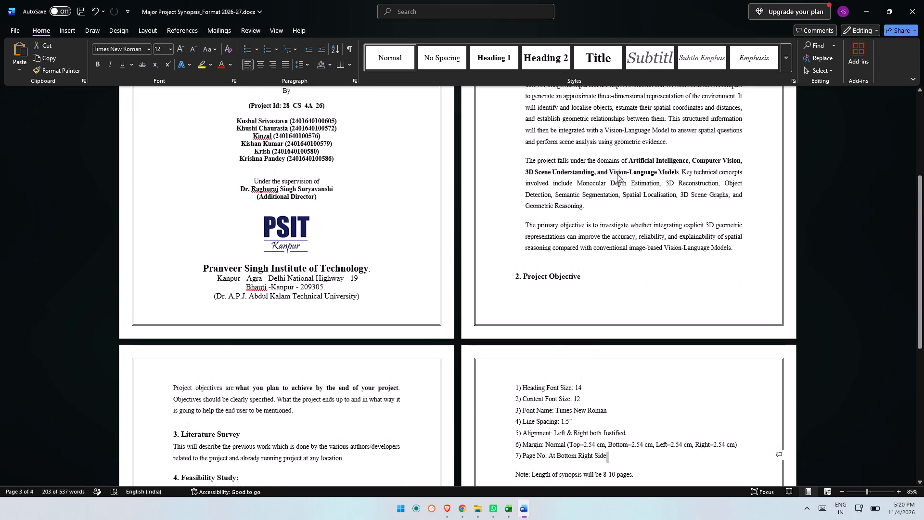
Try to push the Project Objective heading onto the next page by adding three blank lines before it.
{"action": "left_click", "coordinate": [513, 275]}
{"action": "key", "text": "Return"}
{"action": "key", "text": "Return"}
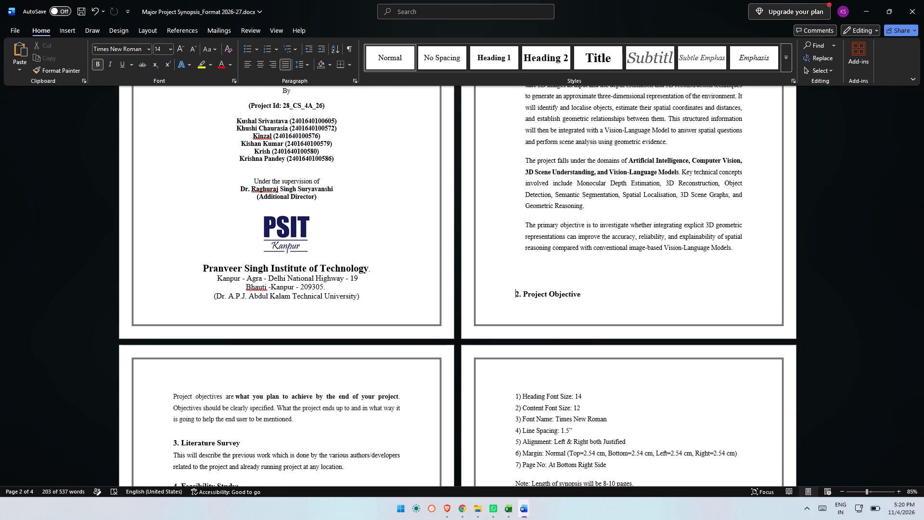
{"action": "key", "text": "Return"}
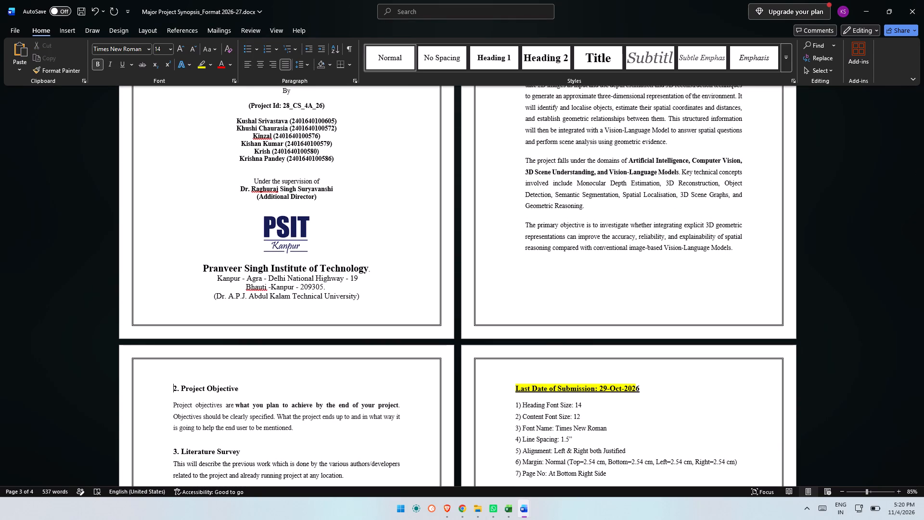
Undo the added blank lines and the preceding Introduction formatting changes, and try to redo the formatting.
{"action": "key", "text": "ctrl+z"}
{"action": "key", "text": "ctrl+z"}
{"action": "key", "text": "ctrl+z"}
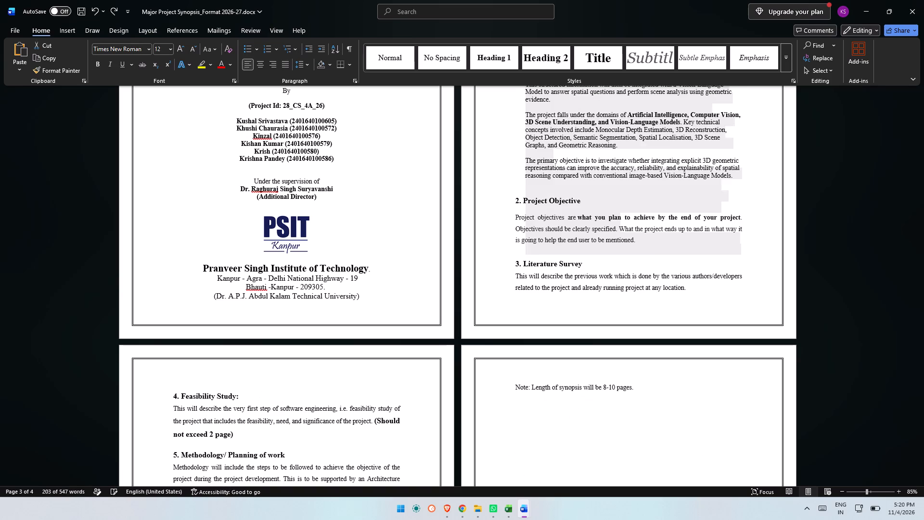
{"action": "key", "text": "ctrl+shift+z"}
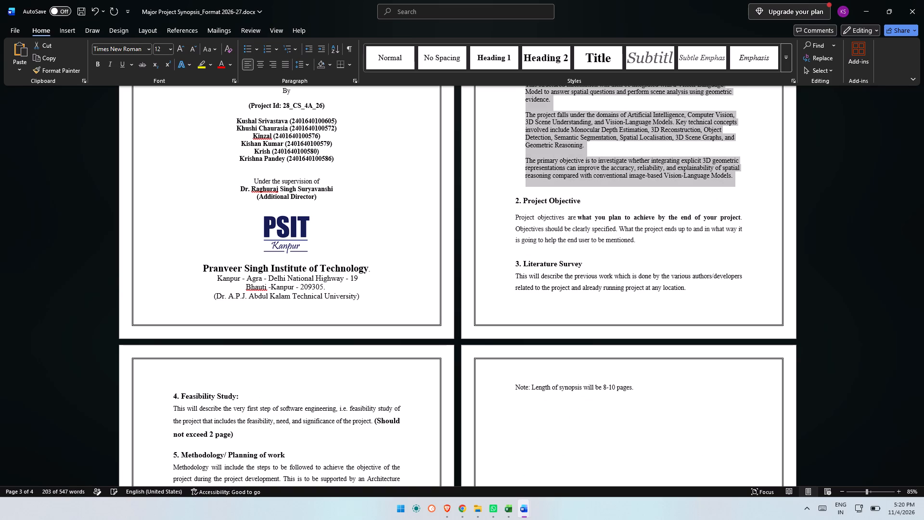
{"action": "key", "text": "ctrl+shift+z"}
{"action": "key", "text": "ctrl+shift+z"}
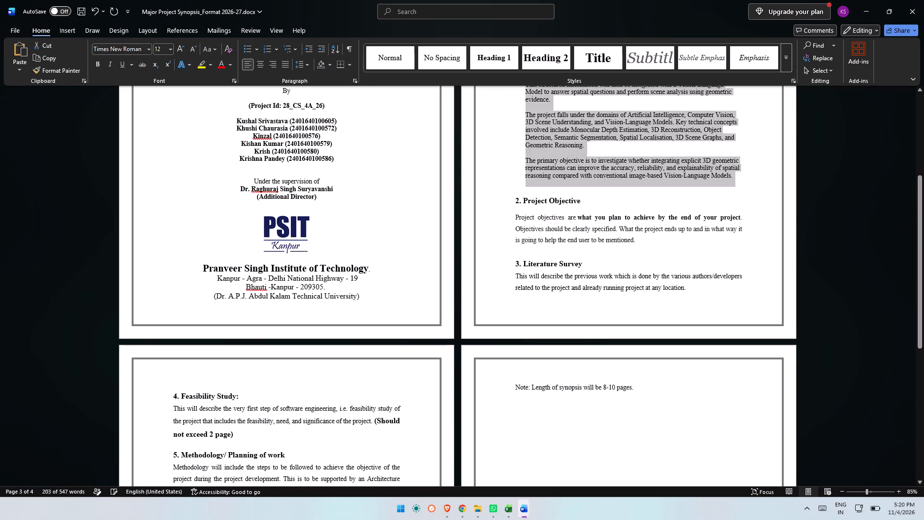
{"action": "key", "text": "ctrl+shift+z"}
Justify the selected Introduction paragraphs on both sides.
{"action": "scroll", "coordinate": [535, 160], "scroll_direction": "up", "scroll_amount": 2}
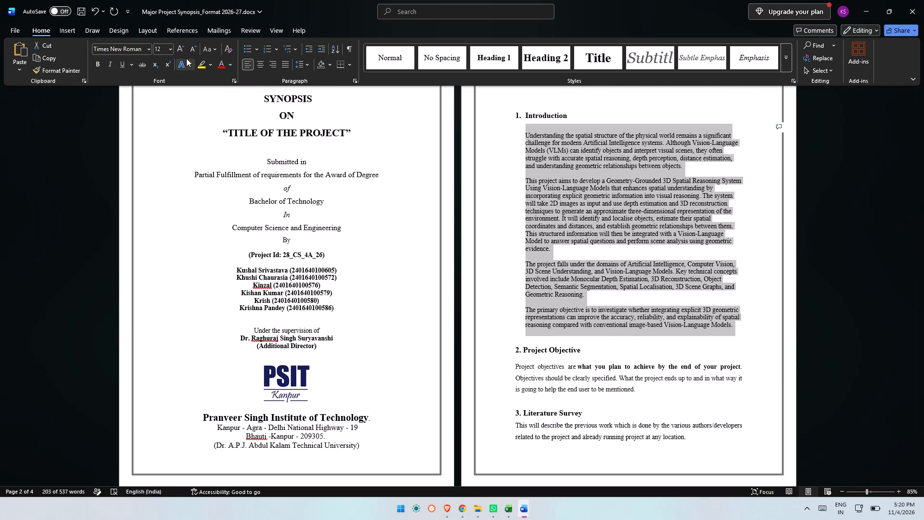
{"action": "left_click", "coordinate": [281, 60]}
Set the line spacing of the selected Introduction paragraphs to 1.5.
{"action": "left_click", "coordinate": [305, 64]}
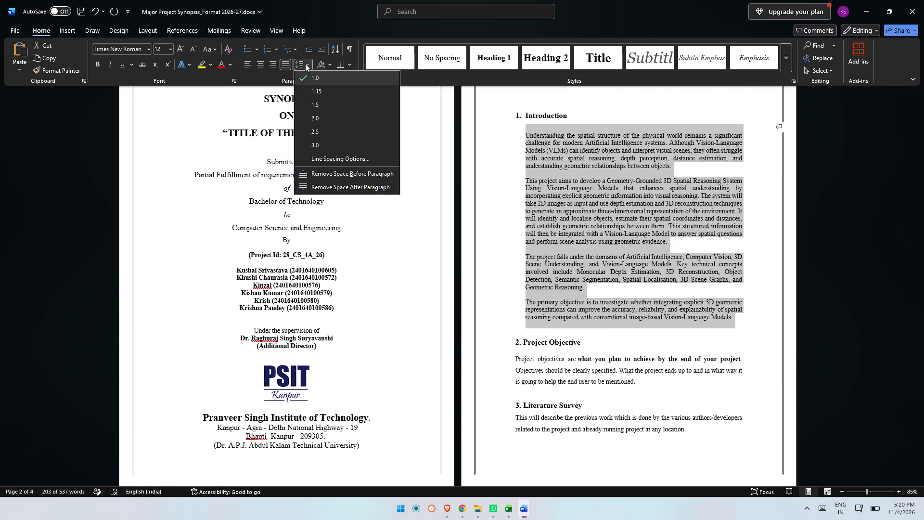
{"action": "left_click", "coordinate": [325, 102]}
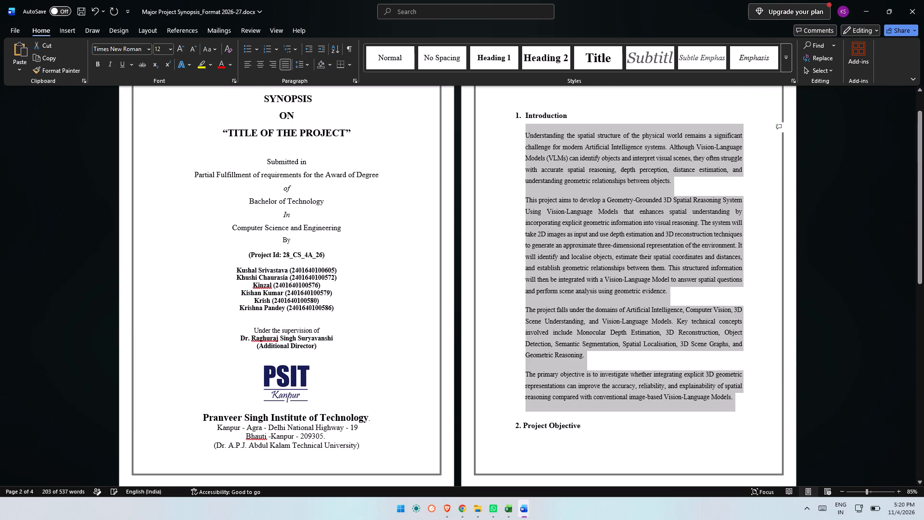
{"action": "scroll", "coordinate": [676, 243], "scroll_direction": "down", "scroll_amount": 3}
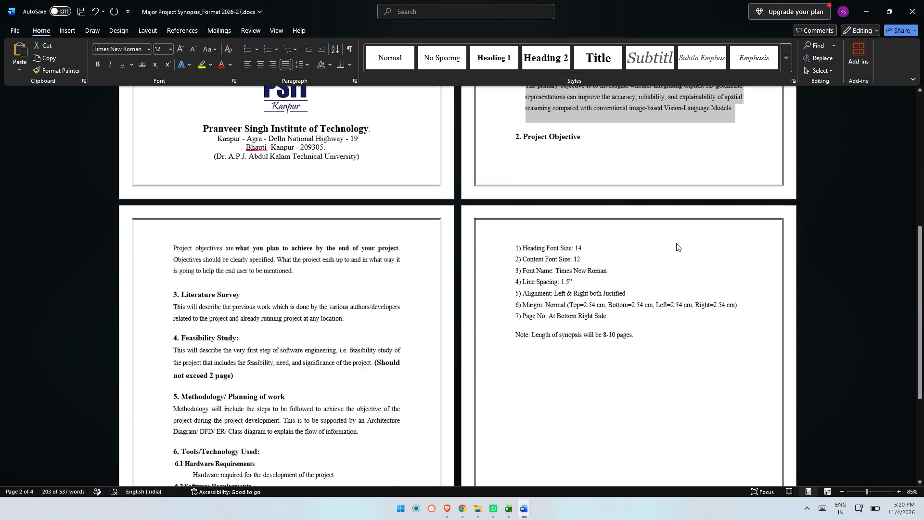
{"action": "scroll", "coordinate": [676, 243], "scroll_direction": "down", "scroll_amount": 1}
{"action": "left_click", "coordinate": [577, 146]}
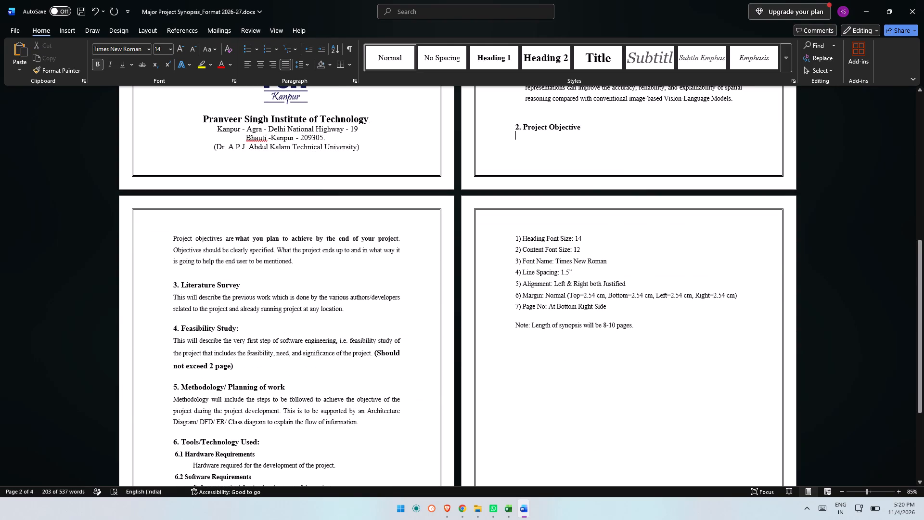
{"action": "left_click", "coordinate": [304, 258]}
{"action": "left_click_drag", "start_coordinate": [304, 258], "coordinate": [194, 239]}
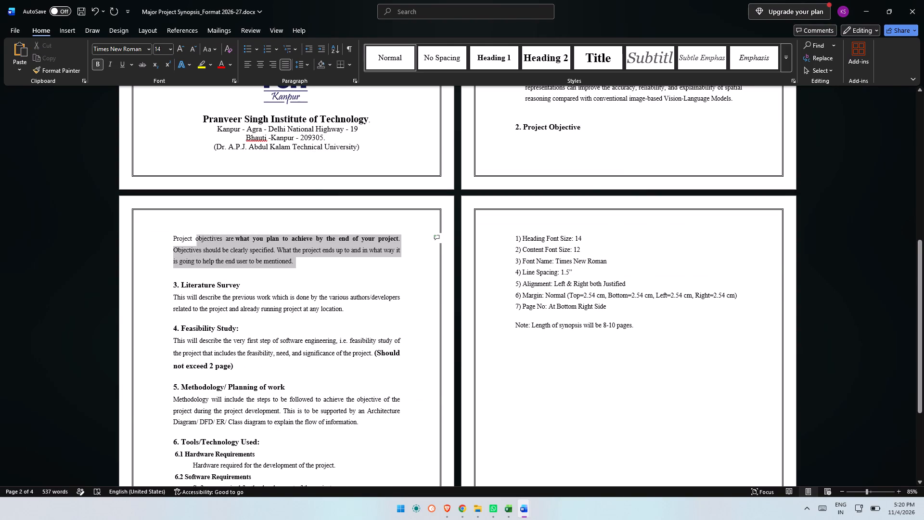
{"action": "left_click_drag", "start_coordinate": [194, 239], "coordinate": [173, 240]}
{"action": "key", "text": "ctrl+c"}
{"action": "key", "text": "ctrl+c"}
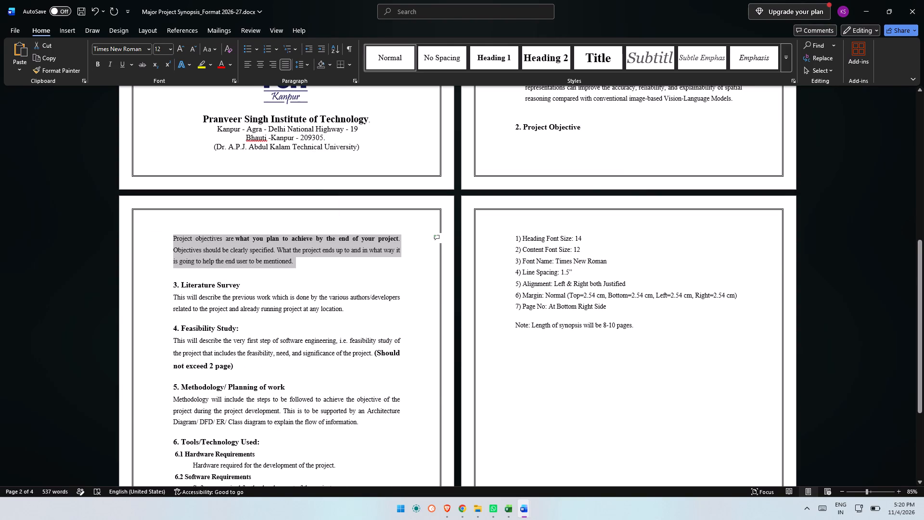
{"action": "left_click", "coordinate": [463, 511]}
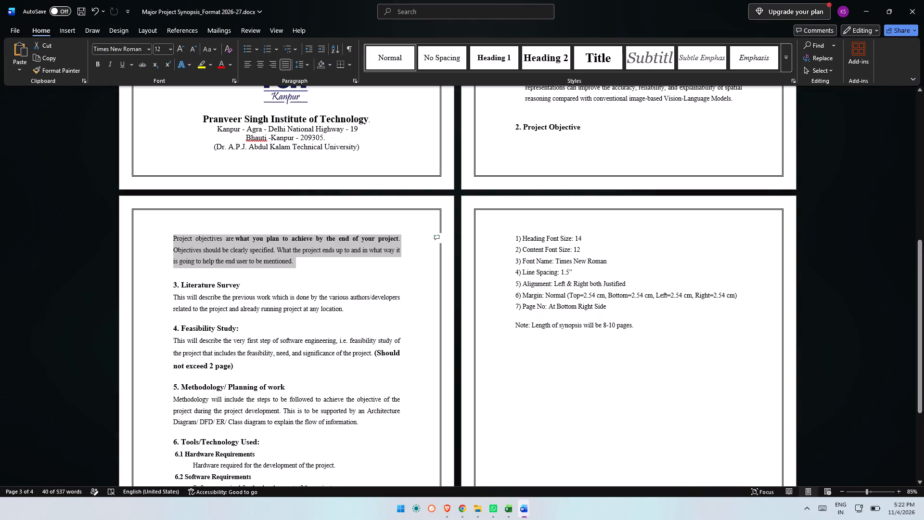
{"action": "key", "text": "ctrl+v"}
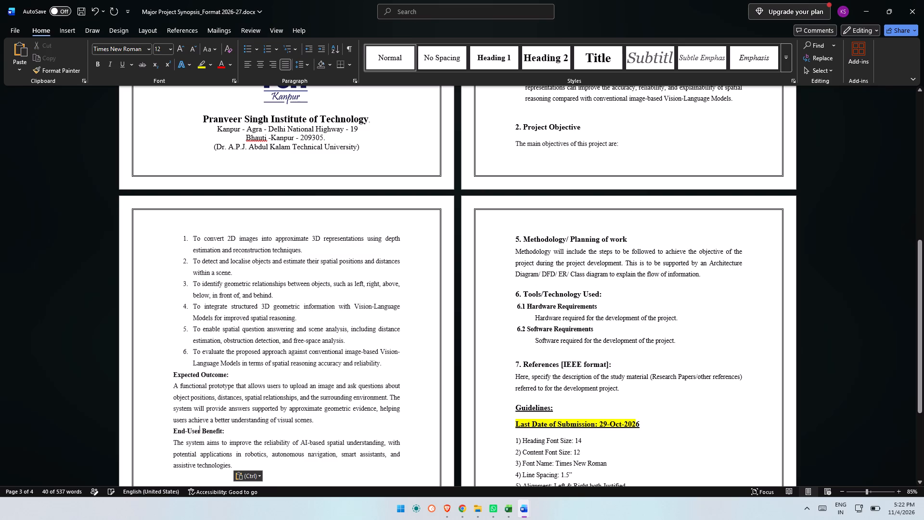
Review the pasted objectives and compare them with the section layout of the earlier CSE Mini Project Synopsis document.
{"action": "scroll", "coordinate": [322, 354], "scroll_direction": "right", "scroll_amount": 1}
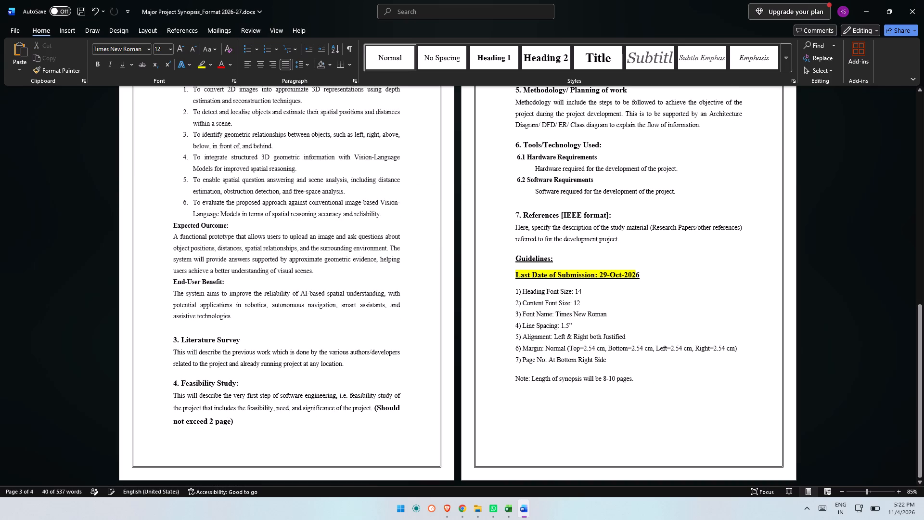
{"action": "scroll", "coordinate": [322, 354], "scroll_direction": "right", "scroll_amount": 1}
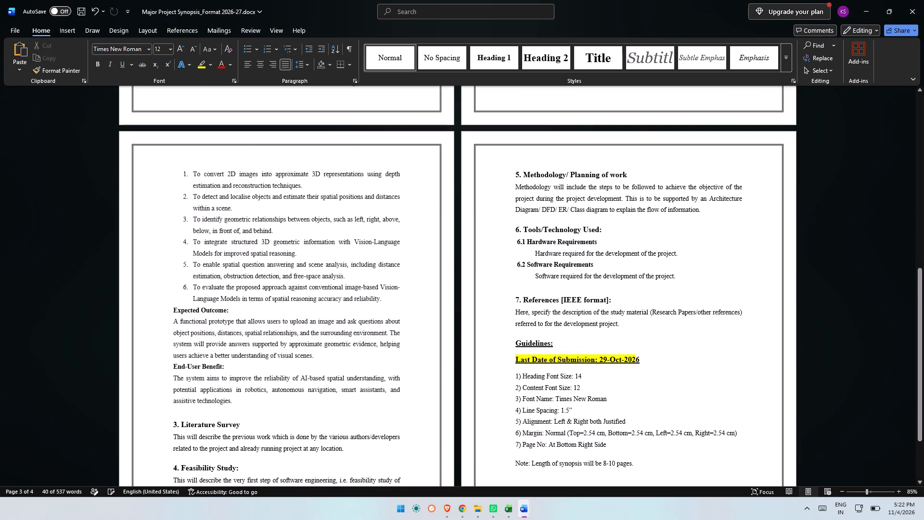
{"action": "scroll", "coordinate": [322, 354], "scroll_direction": "right", "scroll_amount": 2}
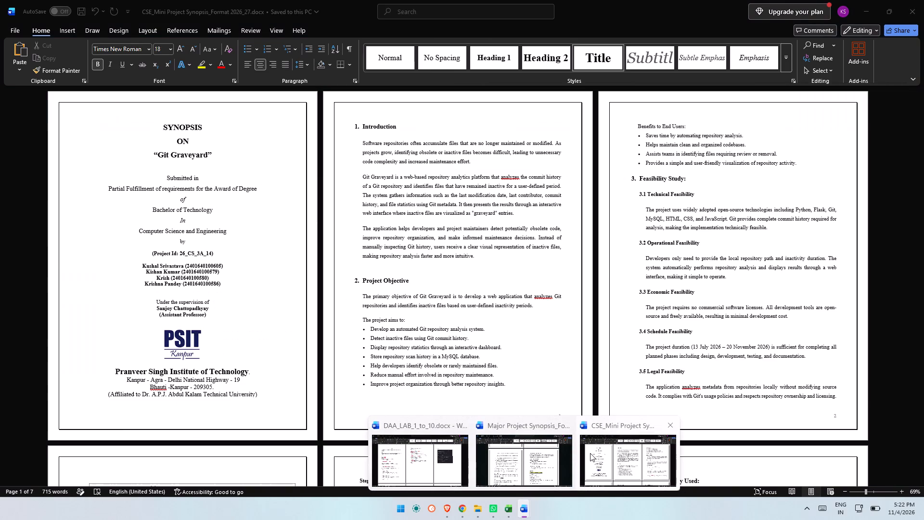
{"action": "left_click", "coordinate": [590, 453]}
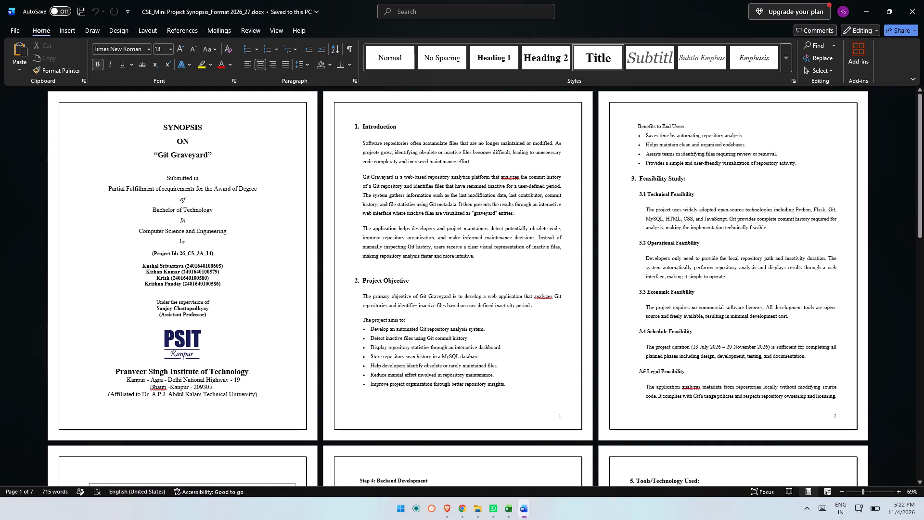
{"action": "scroll", "coordinate": [457, 351], "scroll_direction": "right", "scroll_amount": 1}
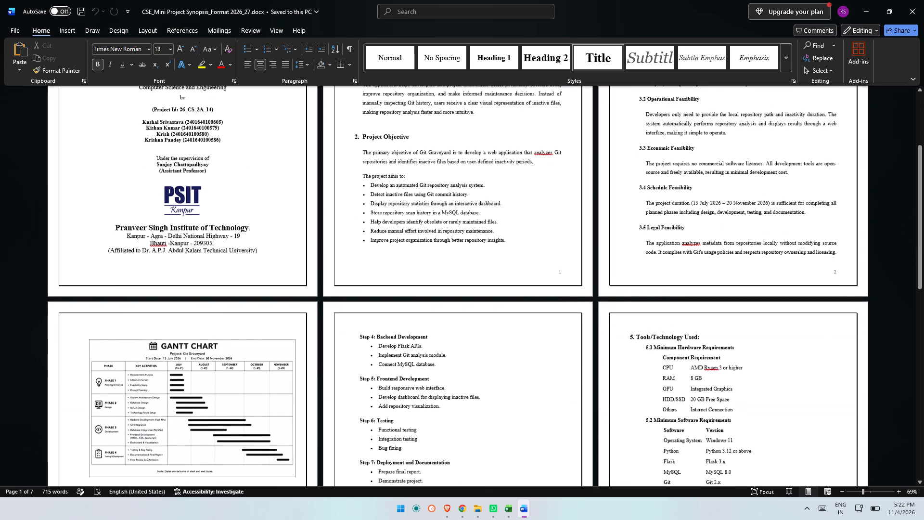
{"action": "scroll", "coordinate": [457, 351], "scroll_direction": "right", "scroll_amount": 1}
{"action": "scroll", "coordinate": [457, 351], "scroll_direction": "up", "scroll_amount": 1}
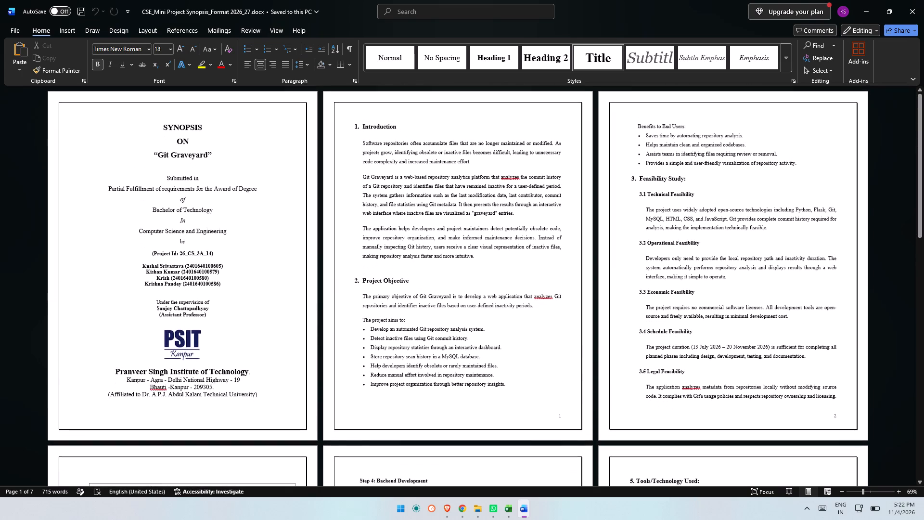
Examine the Project Objective section and the Benefits to End Users list in the earlier CSE Mini Project Synopsis.
{"action": "left_click", "coordinate": [807, 158]}
{"action": "left_click", "coordinate": [807, 166]}
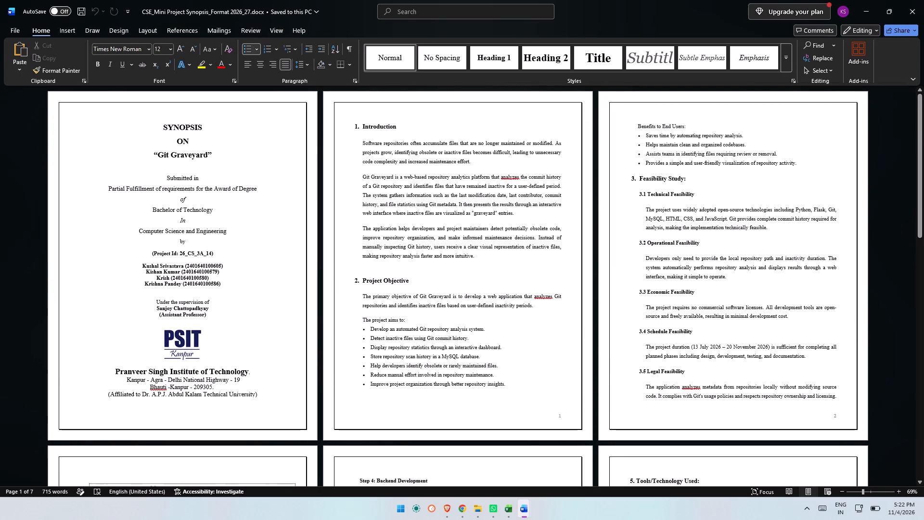
{"action": "left_click_drag", "start_coordinate": [807, 166], "coordinate": [508, 239]}
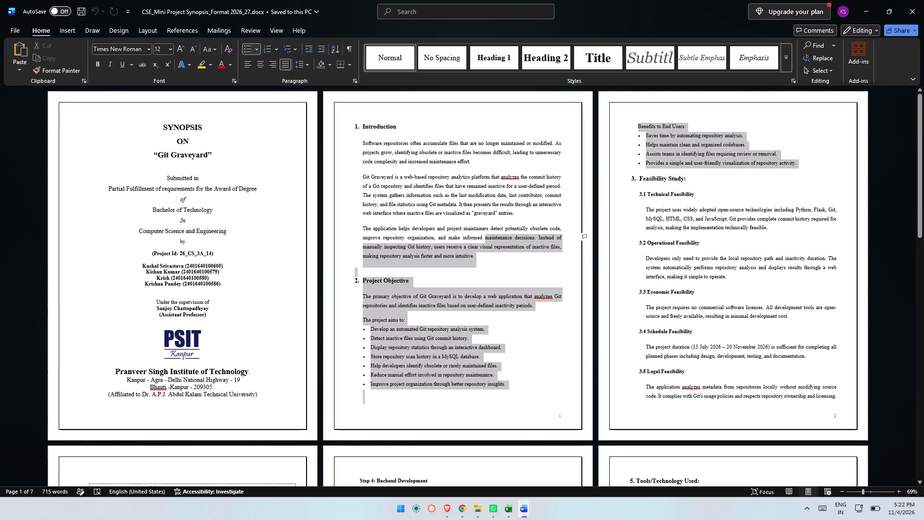
{"action": "left_click_drag", "start_coordinate": [508, 239], "coordinate": [362, 290]}
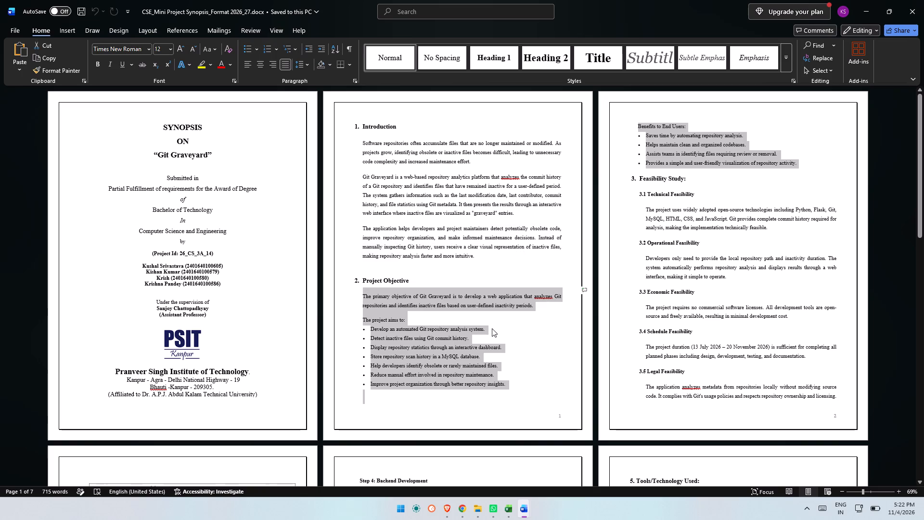
{"action": "left_click", "coordinate": [517, 331]}
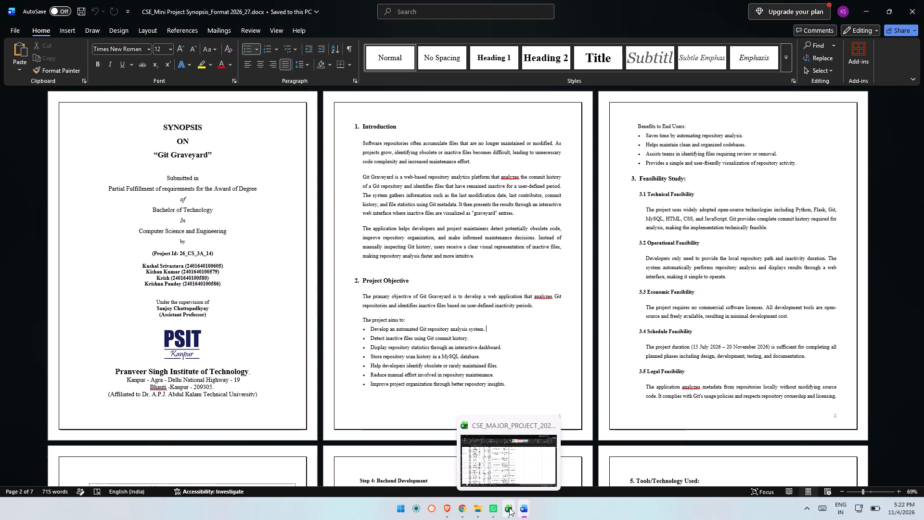
{"action": "left_click", "coordinate": [504, 475]}
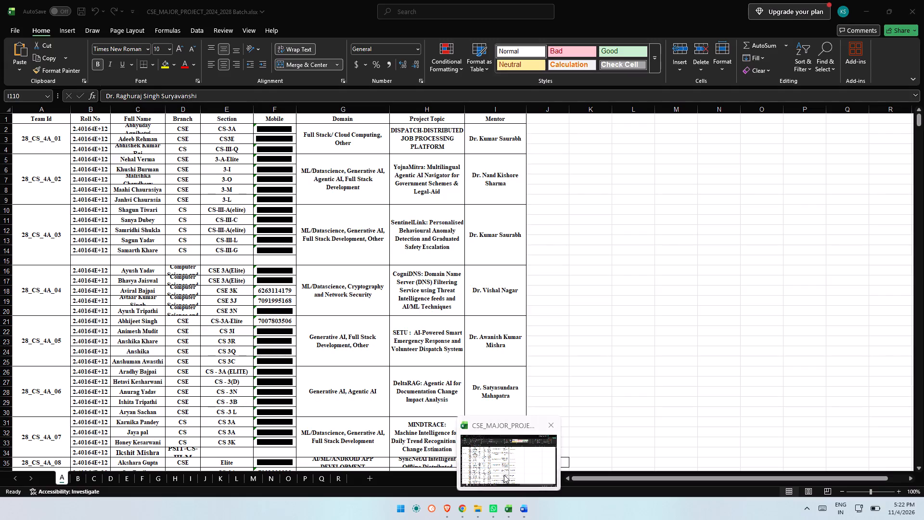
In the Major Project Synopsis, apply 1.5 line spacing to the numbered objectives, Expected Outcome and End-User Benefit text.
{"action": "left_click", "coordinate": [522, 454]}
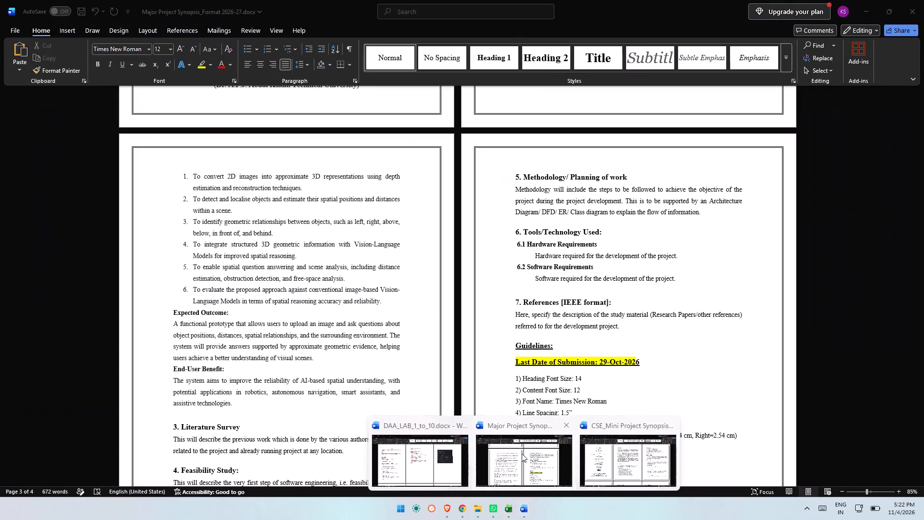
{"action": "scroll", "coordinate": [539, 338], "scroll_direction": "up", "scroll_amount": 2}
{"action": "scroll", "coordinate": [539, 338], "scroll_direction": "down", "scroll_amount": 2}
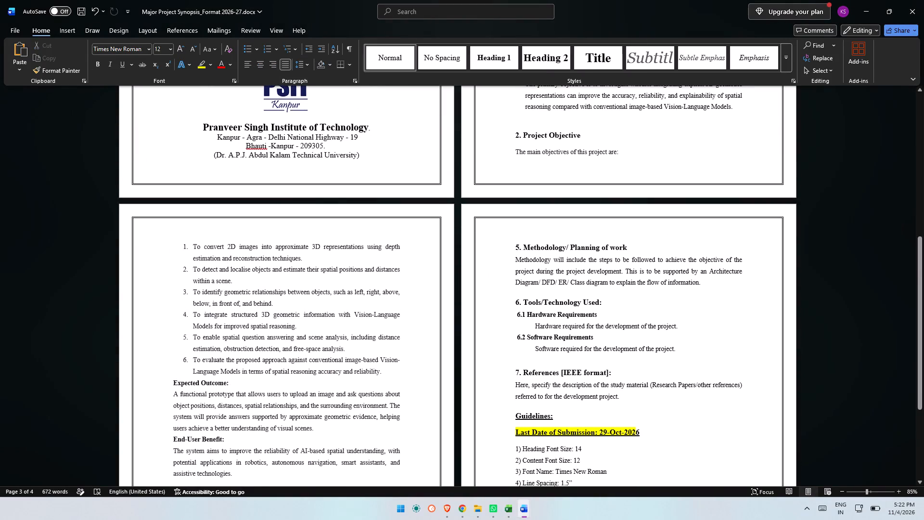
{"action": "scroll", "coordinate": [539, 338], "scroll_direction": "down", "scroll_amount": 1}
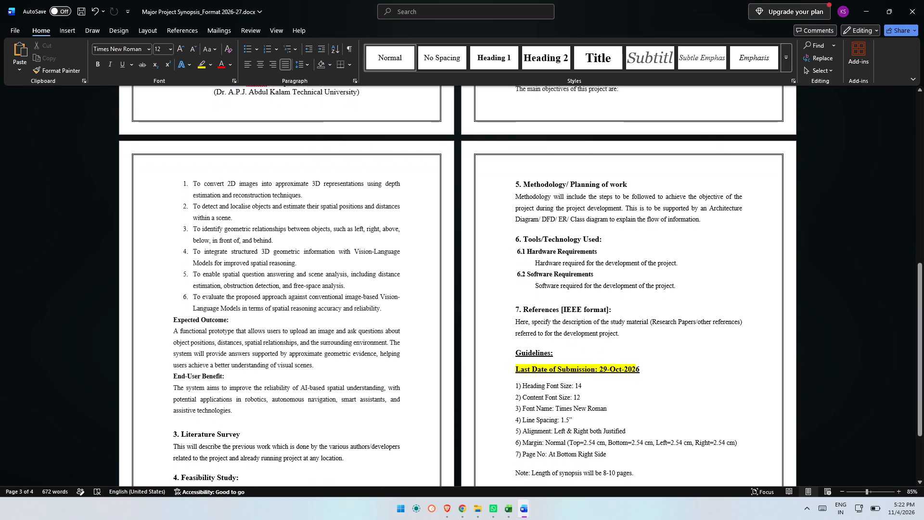
{"action": "scroll", "coordinate": [539, 338], "scroll_direction": "down", "scroll_amount": 1}
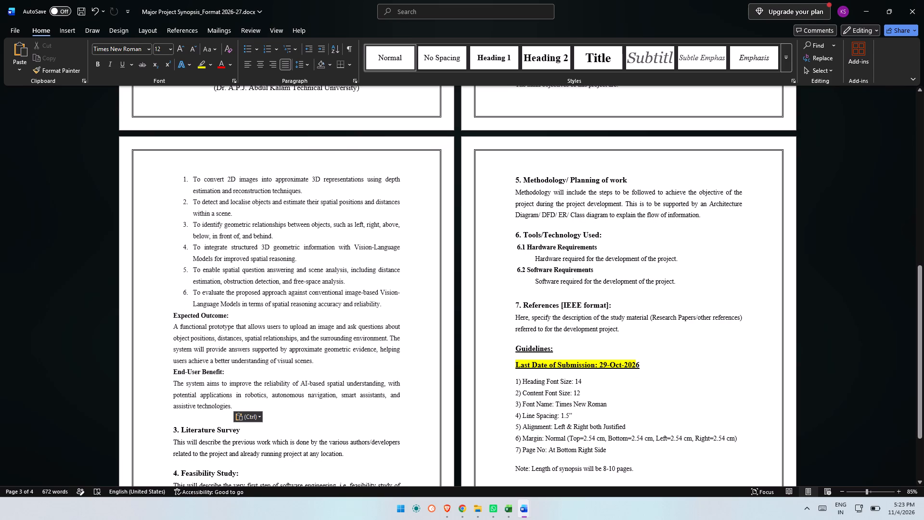
{"action": "scroll", "coordinate": [318, 206], "scroll_direction": "down", "scroll_amount": 1}
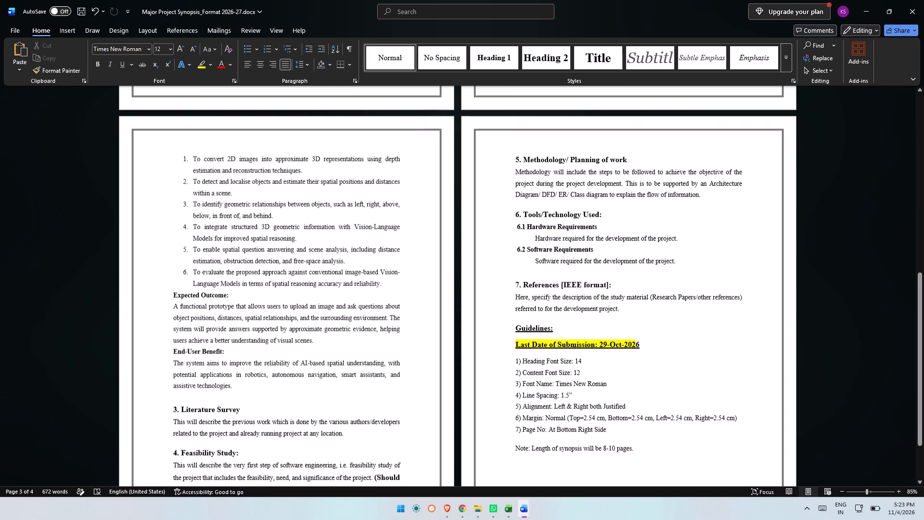
{"action": "scroll", "coordinate": [318, 206], "scroll_direction": "down", "scroll_amount": 3}
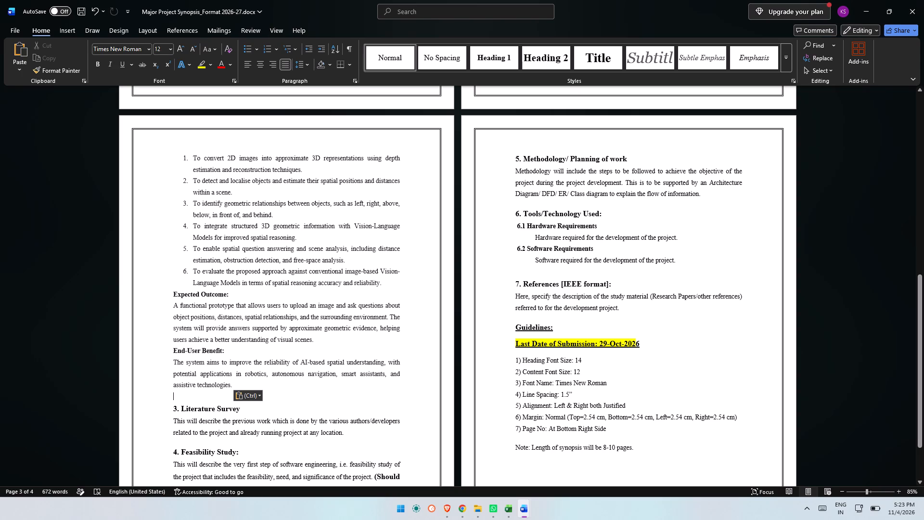
{"action": "left_click", "coordinate": [254, 384]}
{"action": "left_click_drag", "start_coordinate": [254, 384], "coordinate": [141, 154]}
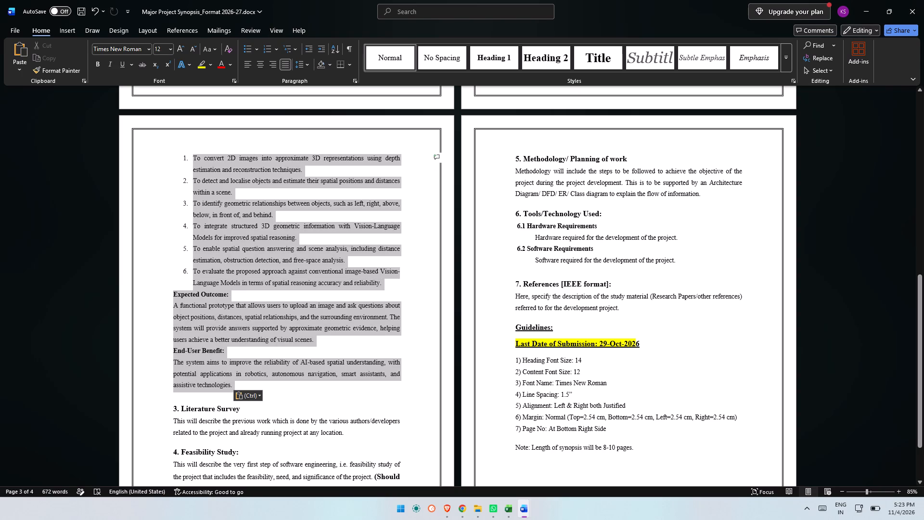
{"action": "left_click_drag", "start_coordinate": [141, 154], "coordinate": [141, 156]}
{"action": "left_click", "coordinate": [308, 67]}
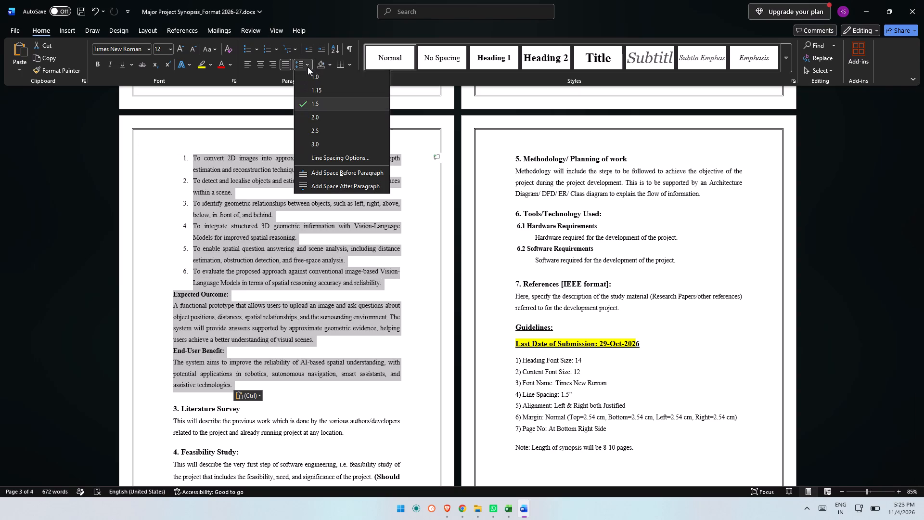
{"action": "left_click", "coordinate": [312, 103]}
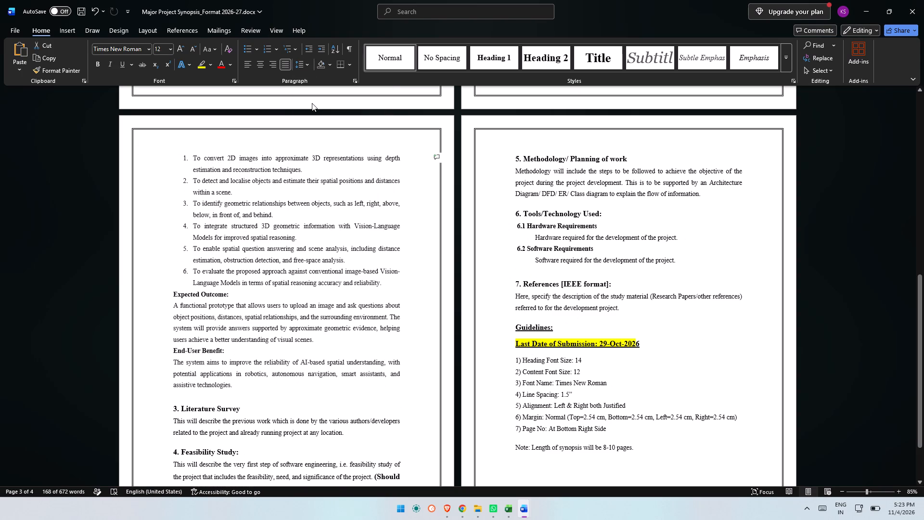
{"action": "left_click", "coordinate": [250, 385]}
Compare the objectives in the Major Project Synopsis with the ChatGPT draft and the earlier mini project synopsis.
{"action": "scroll", "coordinate": [250, 385], "scroll_direction": "up", "scroll_amount": 1}
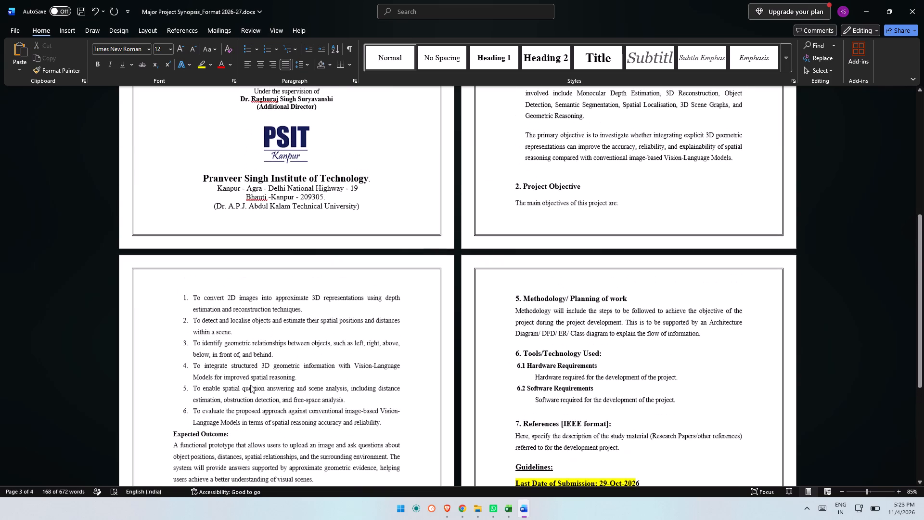
{"action": "scroll", "coordinate": [250, 385], "scroll_direction": "up", "scroll_amount": 1}
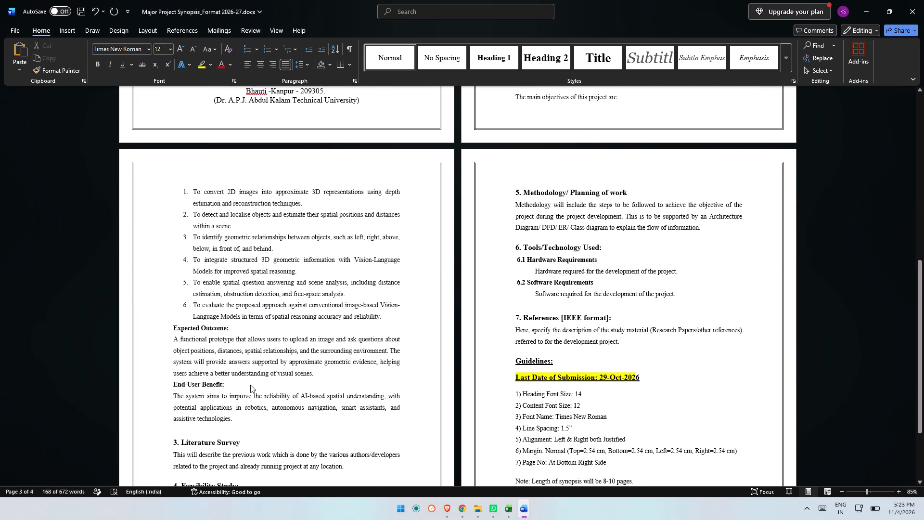
{"action": "scroll", "coordinate": [250, 385], "scroll_direction": "up", "scroll_amount": 2}
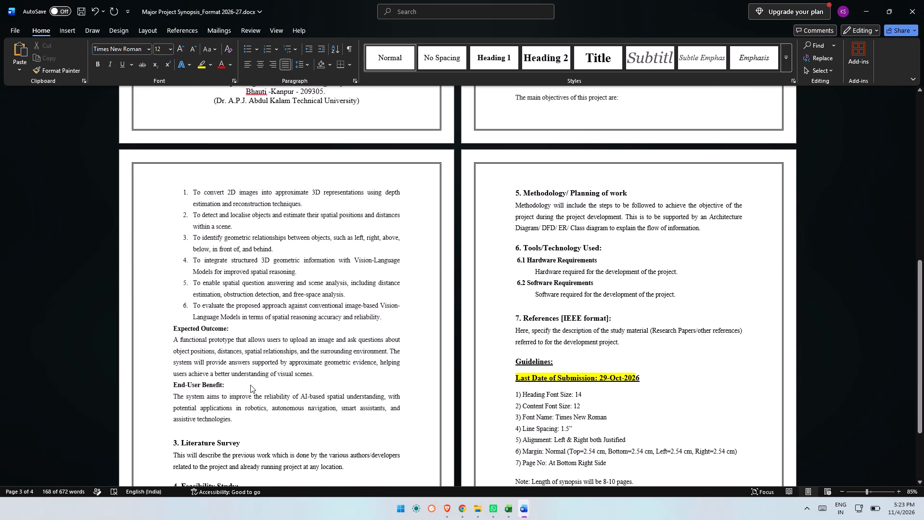
{"action": "scroll", "coordinate": [250, 385], "scroll_direction": "up", "scroll_amount": 1}
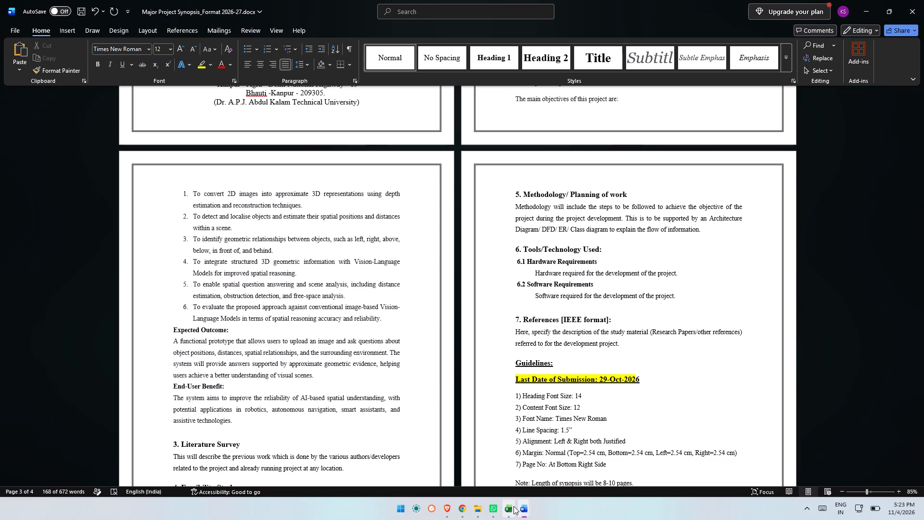
{"action": "left_click", "coordinate": [467, 513]}
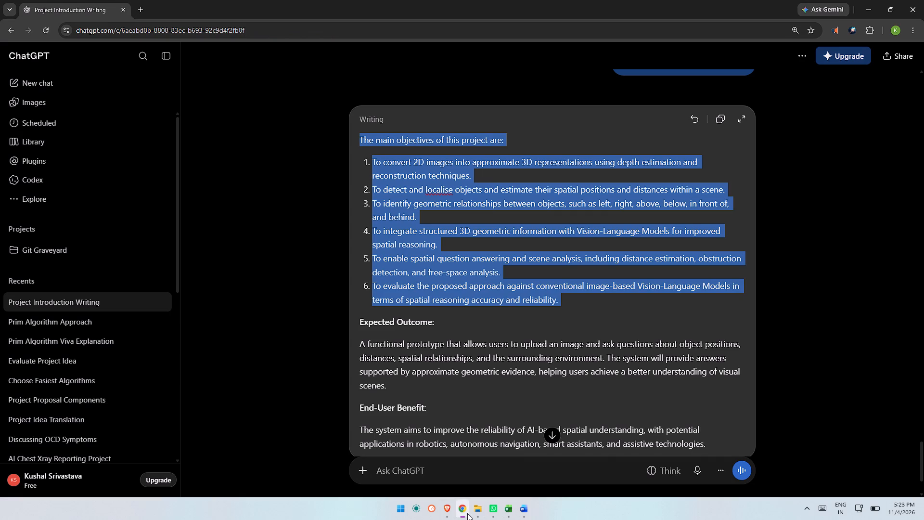
{"action": "left_click", "coordinate": [475, 210]}
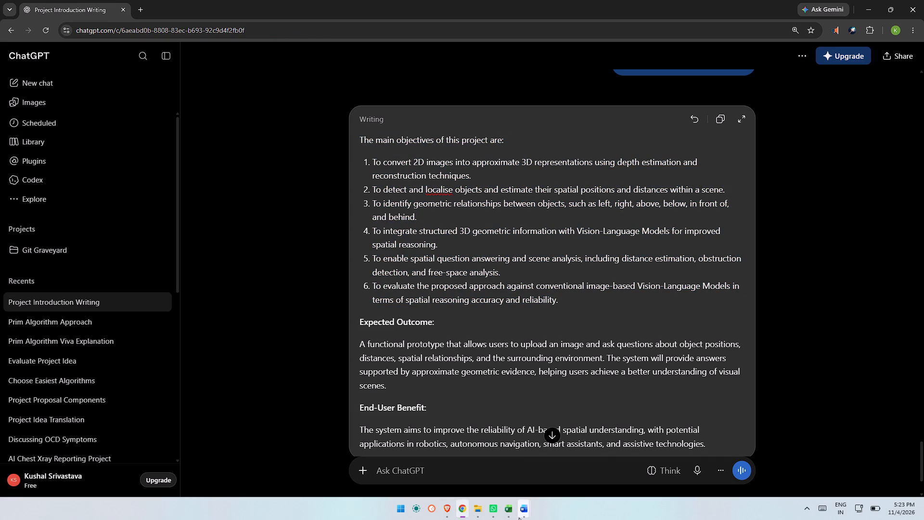
{"action": "left_click", "coordinate": [605, 453]}
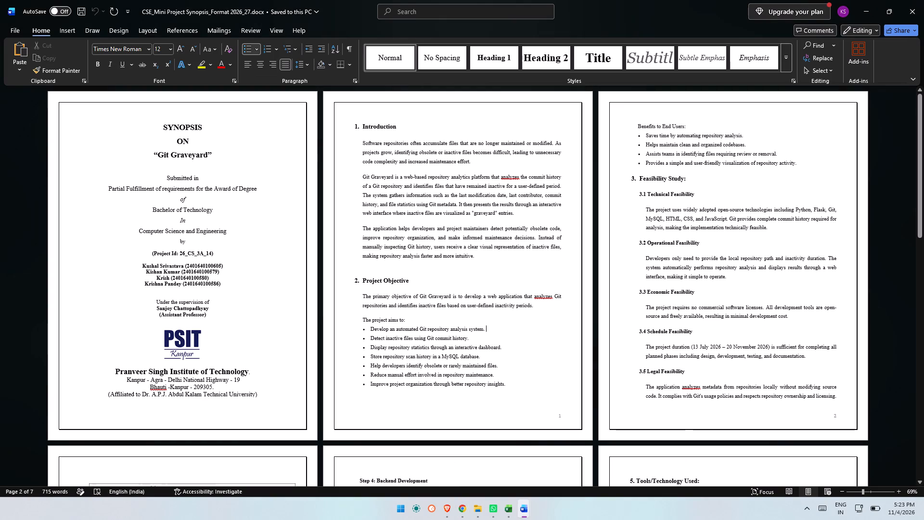
{"action": "scroll", "coordinate": [592, 319], "scroll_direction": "up", "scroll_amount": 1}
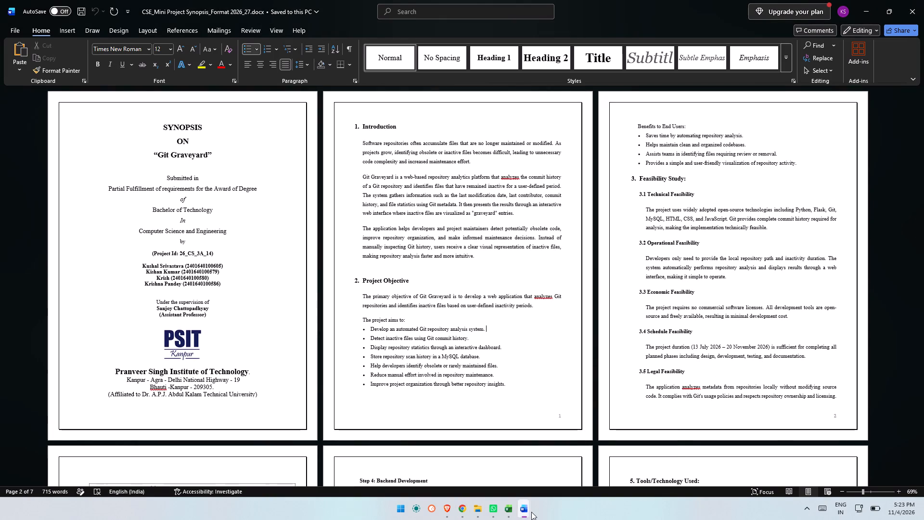
Review the layout of the title page, Introduction and Project Objective sections in the Major Project Synopsis.
{"action": "left_click", "coordinate": [531, 464]}
{"action": "scroll", "coordinate": [540, 282], "scroll_direction": "up", "scroll_amount": 1}
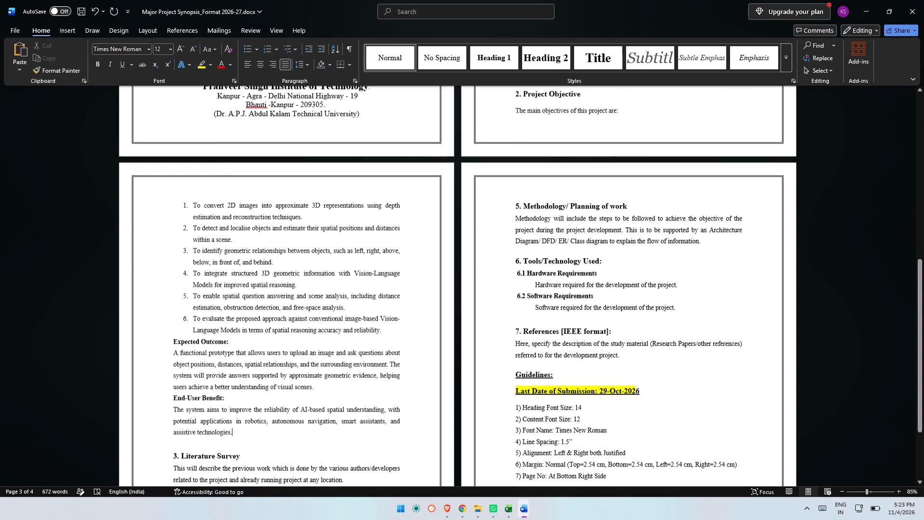
{"action": "scroll", "coordinate": [540, 282], "scroll_direction": "up", "scroll_amount": 1}
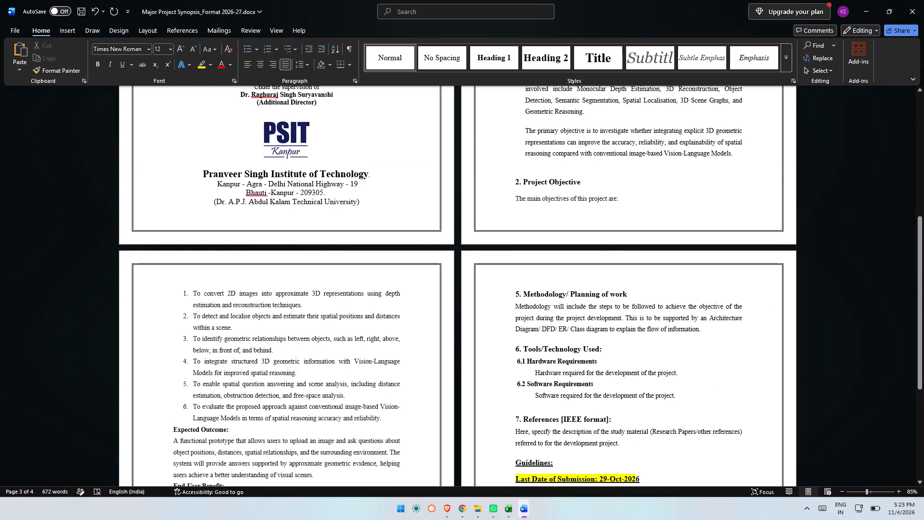
{"action": "left_click", "coordinate": [517, 198]}
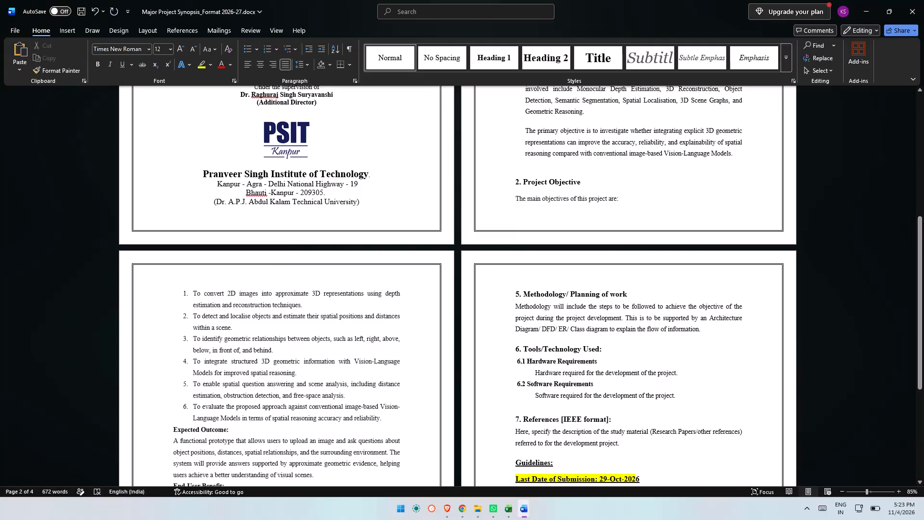
{"action": "left_click", "coordinate": [513, 184]}
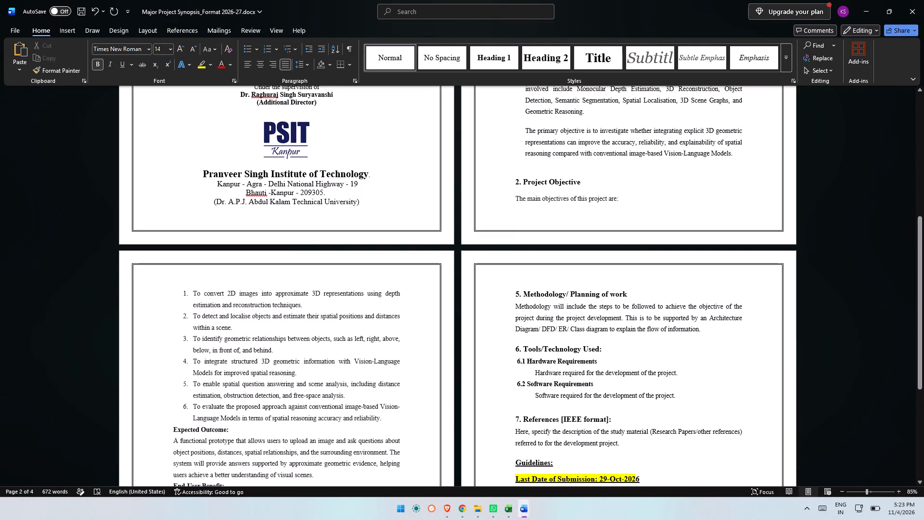
{"action": "scroll", "coordinate": [565, 208], "scroll_direction": "up", "scroll_amount": 5}
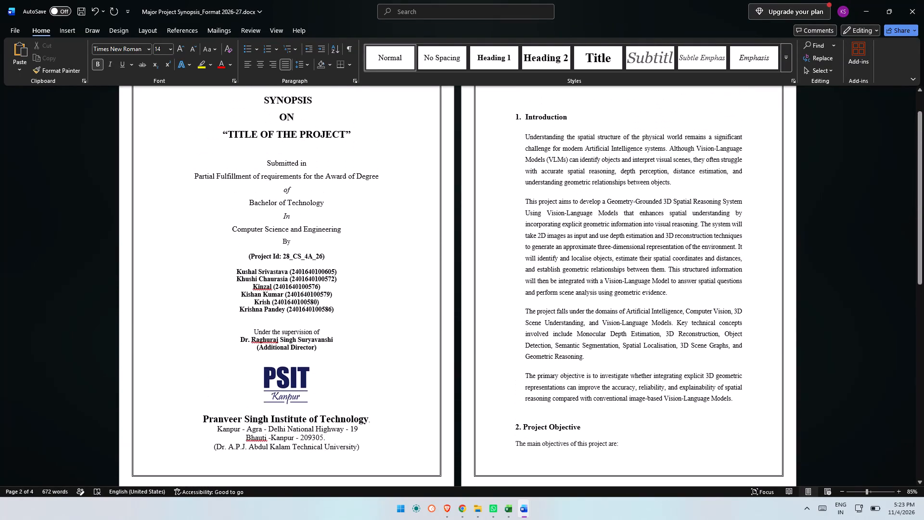
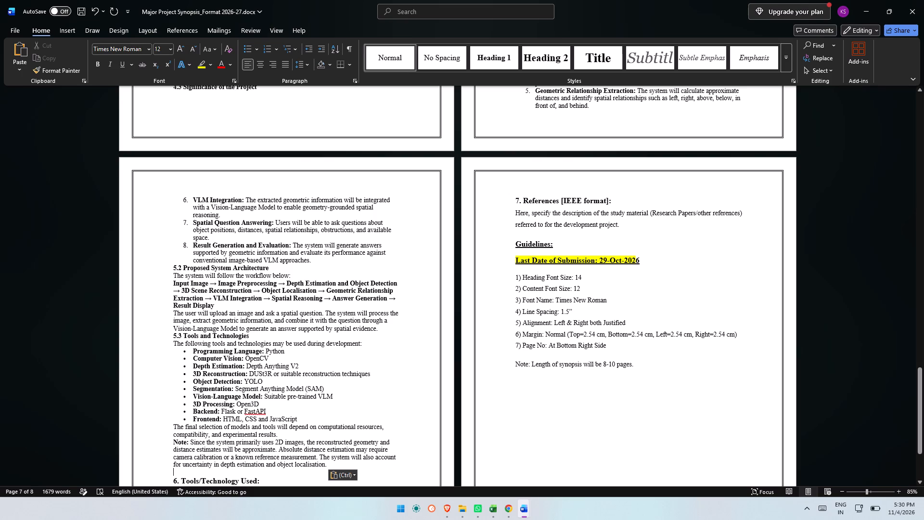
{"action": "scroll", "coordinate": [615, 222], "scroll_direction": "up", "scroll_amount": 1}
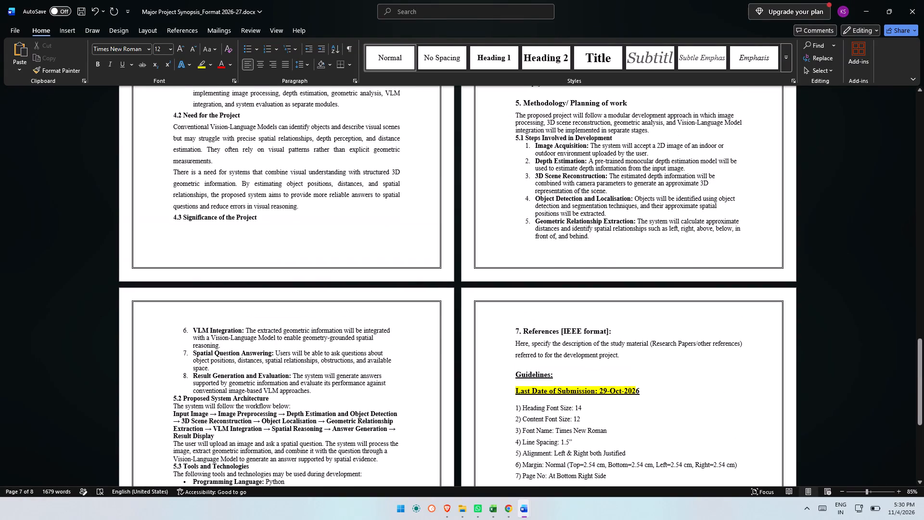
{"action": "scroll", "coordinate": [615, 222], "scroll_direction": "up", "scroll_amount": 1}
{"action": "scroll", "coordinate": [615, 222], "scroll_direction": "down", "scroll_amount": 2}
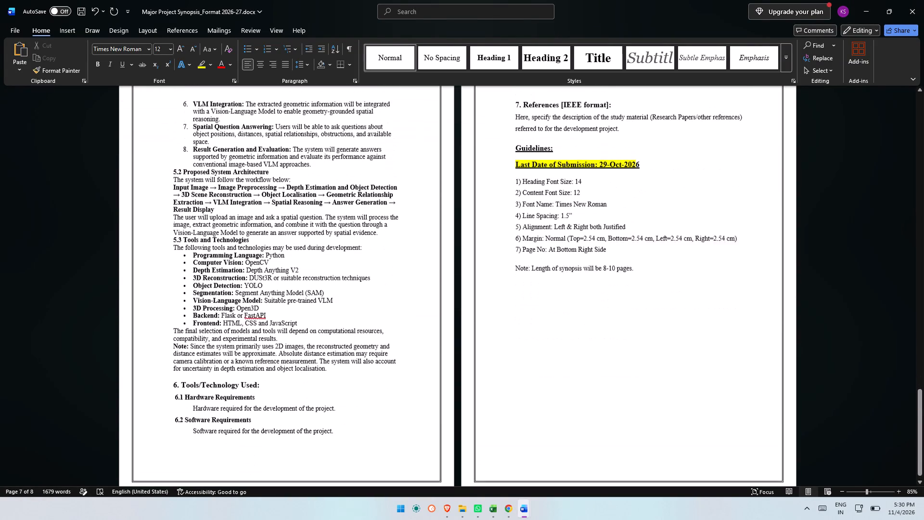
Apply 1.5 line spacing to the whole pasted Methodology text, from its opening paragraph through the closing note, and check its layout.
{"action": "left_click", "coordinate": [334, 416]}
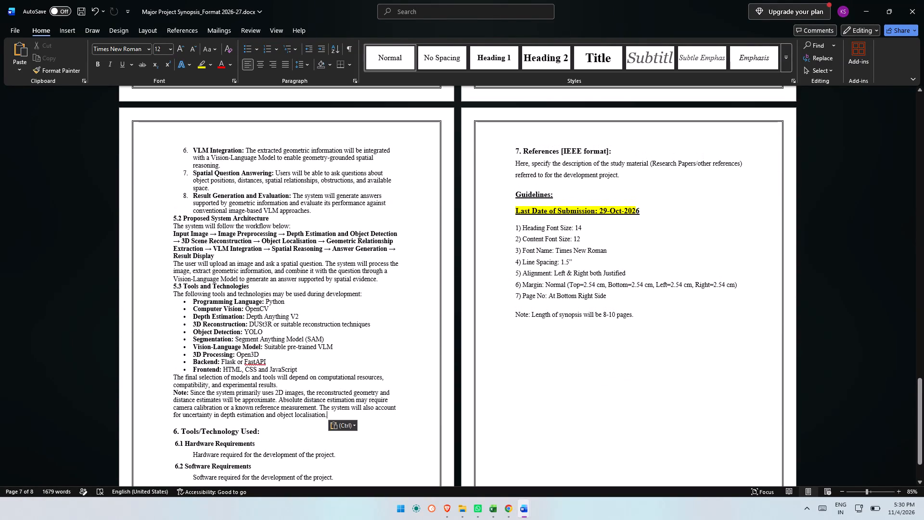
{"action": "left_click_drag", "start_coordinate": [334, 416], "coordinate": [494, 74]}
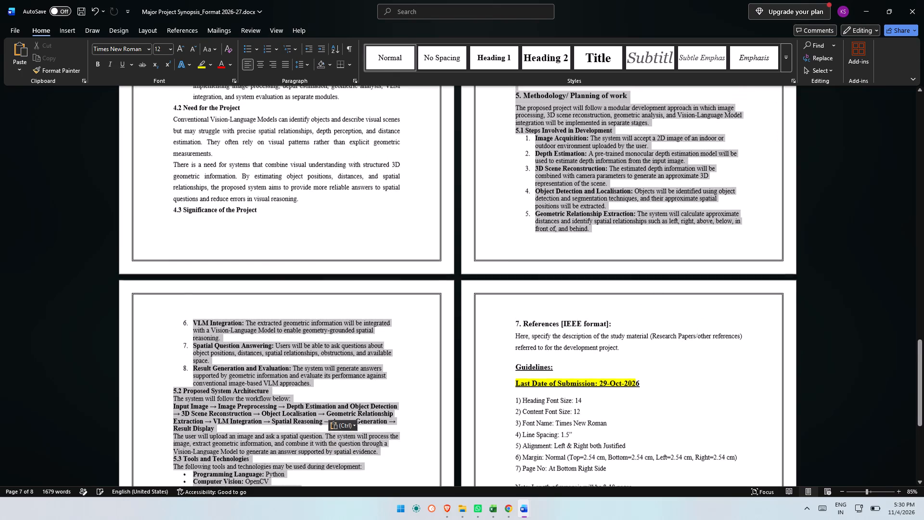
{"action": "left_click_drag", "start_coordinate": [494, 74], "coordinate": [494, 168]}
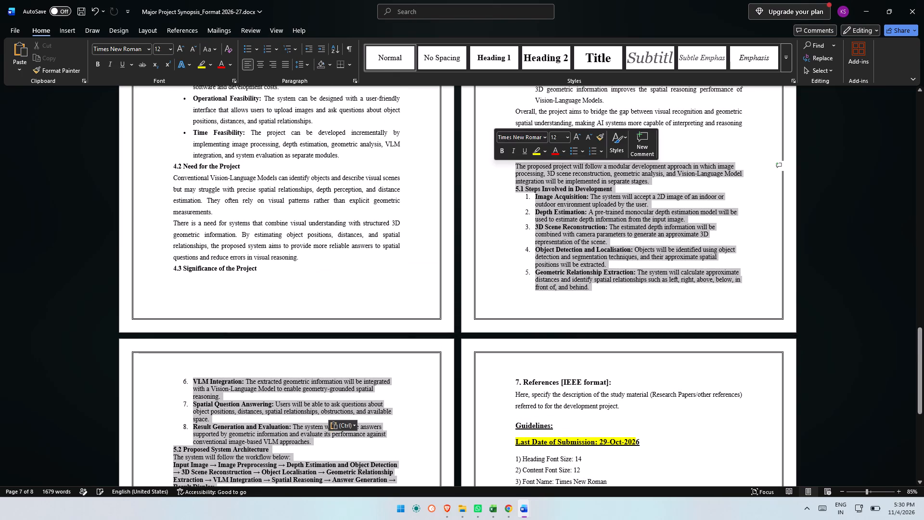
{"action": "left_click", "coordinate": [295, 65]}
{"action": "left_click", "coordinate": [310, 104]}
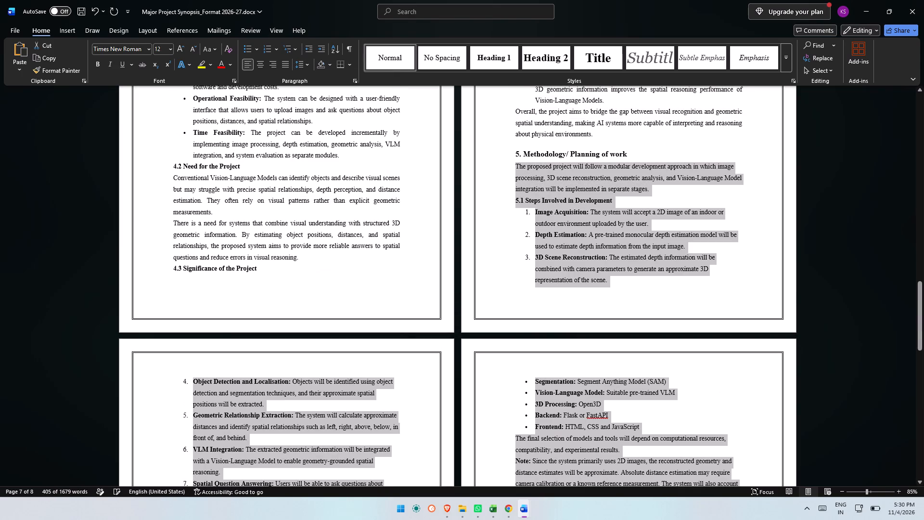
{"action": "left_click", "coordinate": [554, 206]}
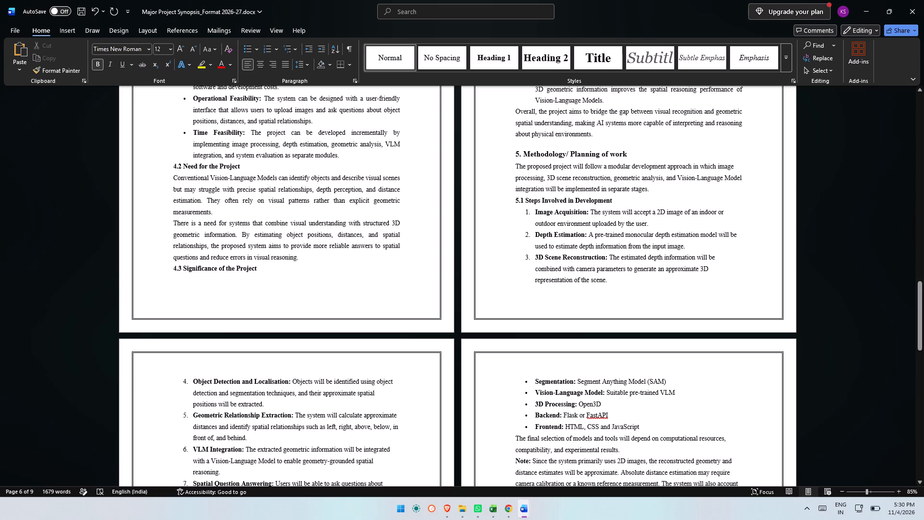
{"action": "scroll", "coordinate": [528, 207], "scroll_direction": "down", "scroll_amount": 3}
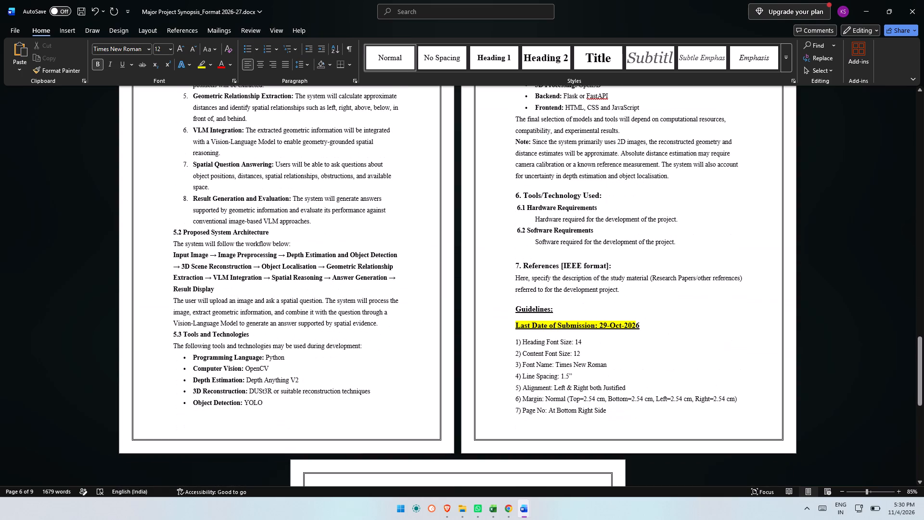
{"action": "scroll", "coordinate": [528, 207], "scroll_direction": "down", "scroll_amount": 1}
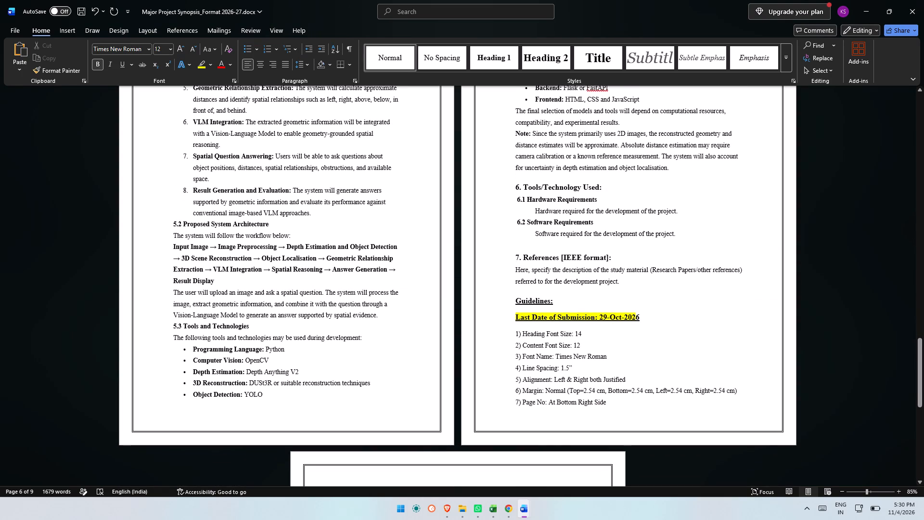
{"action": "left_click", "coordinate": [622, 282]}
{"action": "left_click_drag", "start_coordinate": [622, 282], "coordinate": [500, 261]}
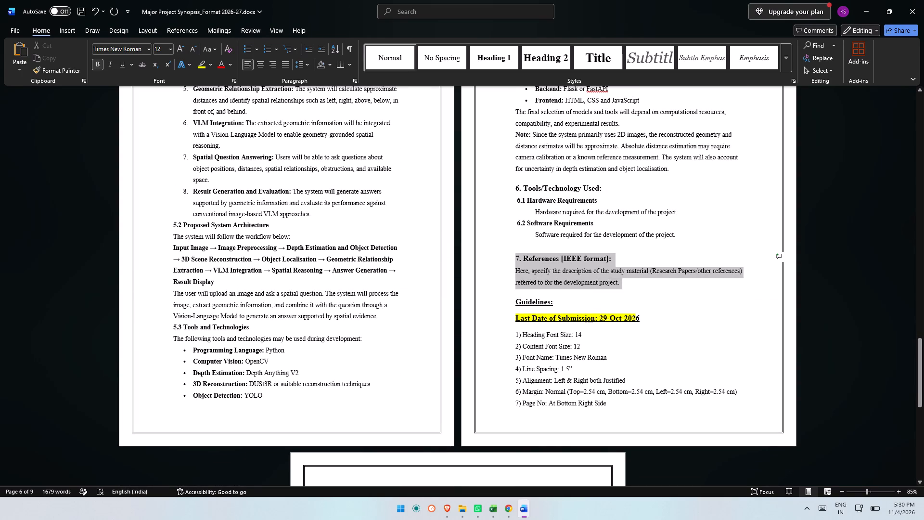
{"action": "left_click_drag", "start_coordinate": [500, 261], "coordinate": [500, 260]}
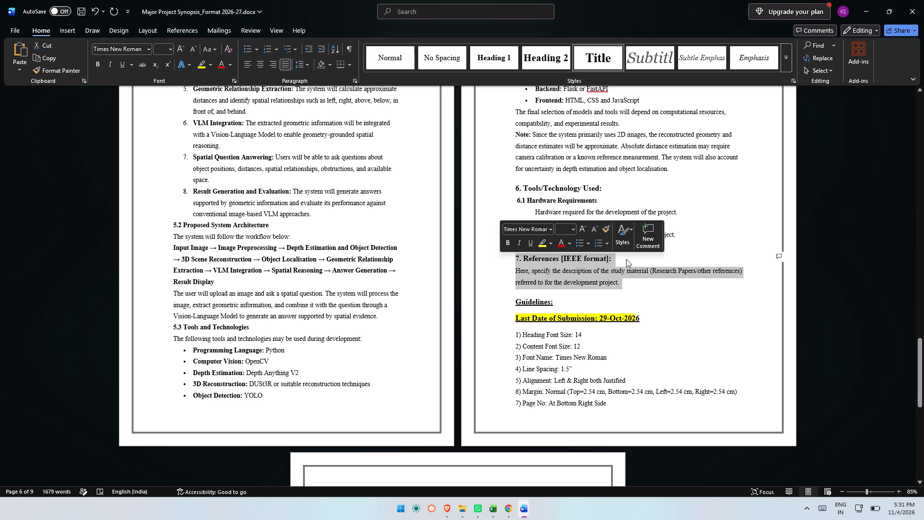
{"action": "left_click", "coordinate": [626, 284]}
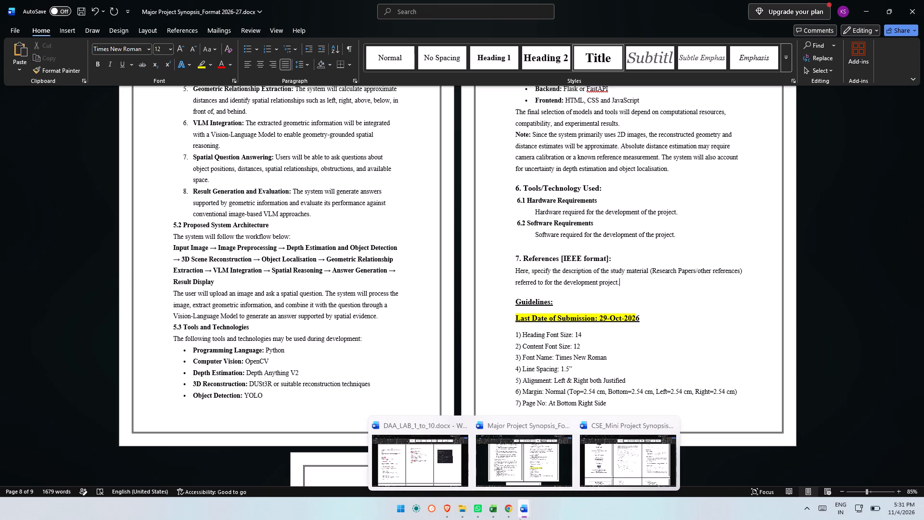
Copy the 6.1 Hardware and 6.2 Software Requirements placeholders from the synopsis and send them to the ChatGPT chat in Chrome.
{"action": "left_click", "coordinate": [692, 237]}
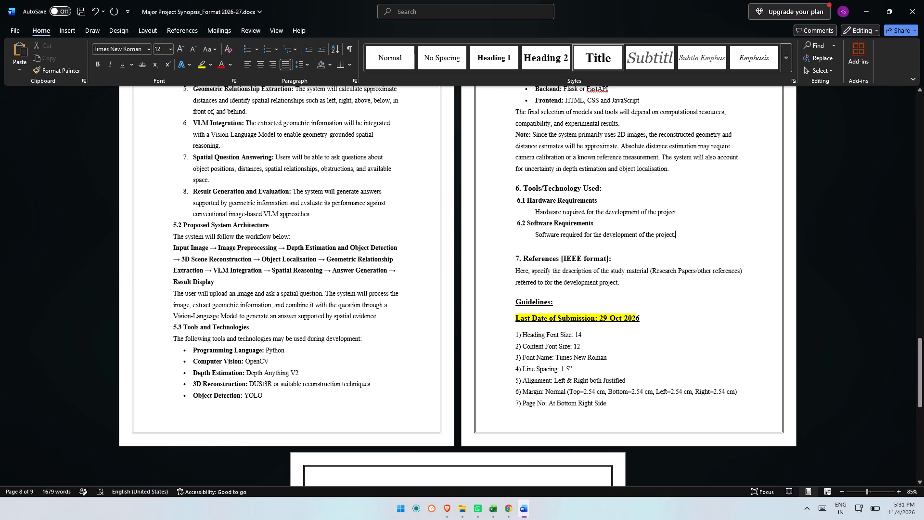
{"action": "left_click_drag", "start_coordinate": [686, 236], "coordinate": [507, 203]}
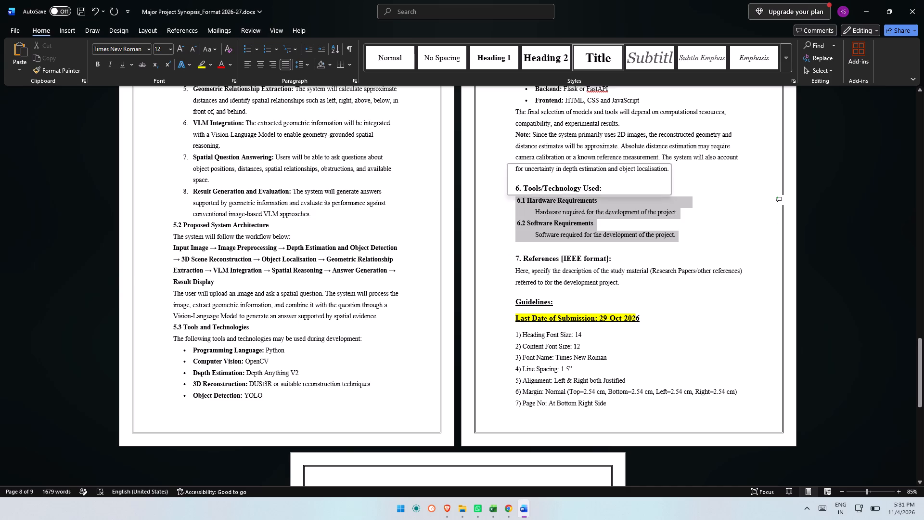
{"action": "key", "text": "ctrl+c"}
{"action": "key", "text": "ctrl+c"}
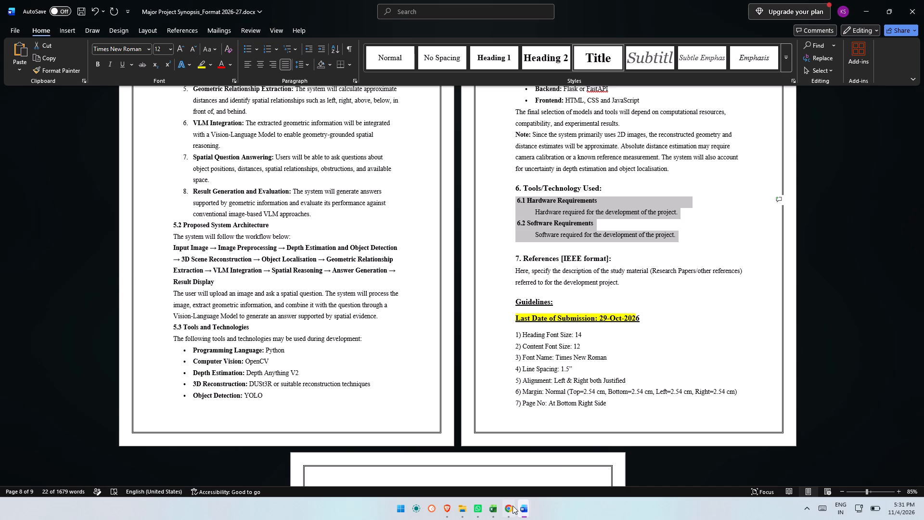
{"action": "left_click", "coordinate": [504, 472]}
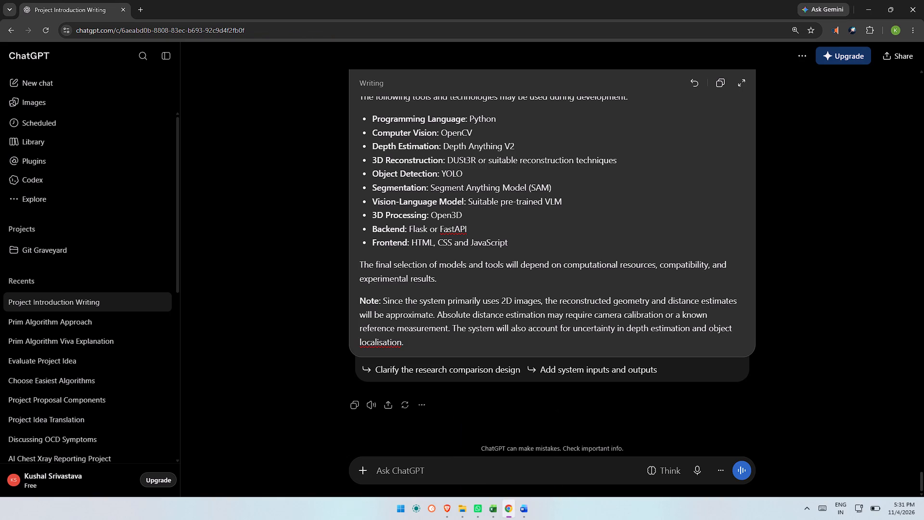
{"action": "left_click", "coordinate": [461, 469]}
{"action": "key", "text": "ctrl+v"}
{"action": "key", "text": "Return"}
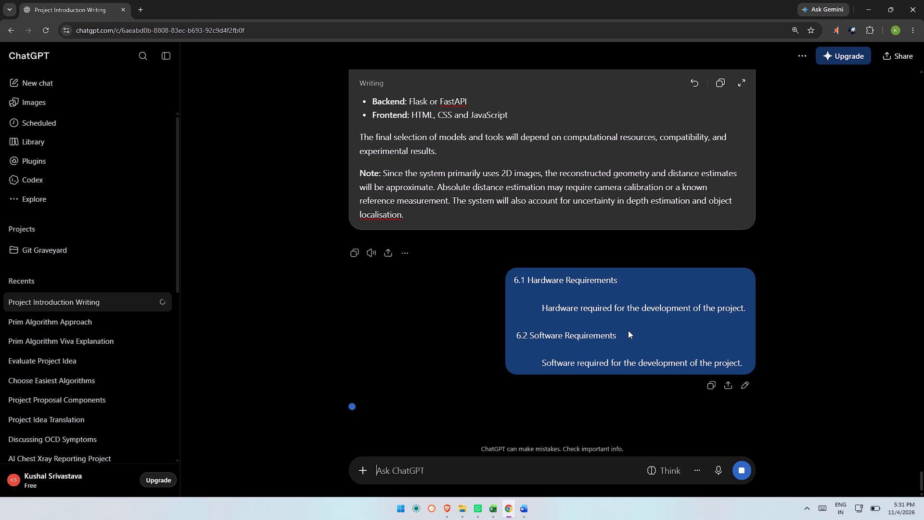
{"action": "scroll", "coordinate": [524, 399], "scroll_direction": "down", "scroll_amount": 2}
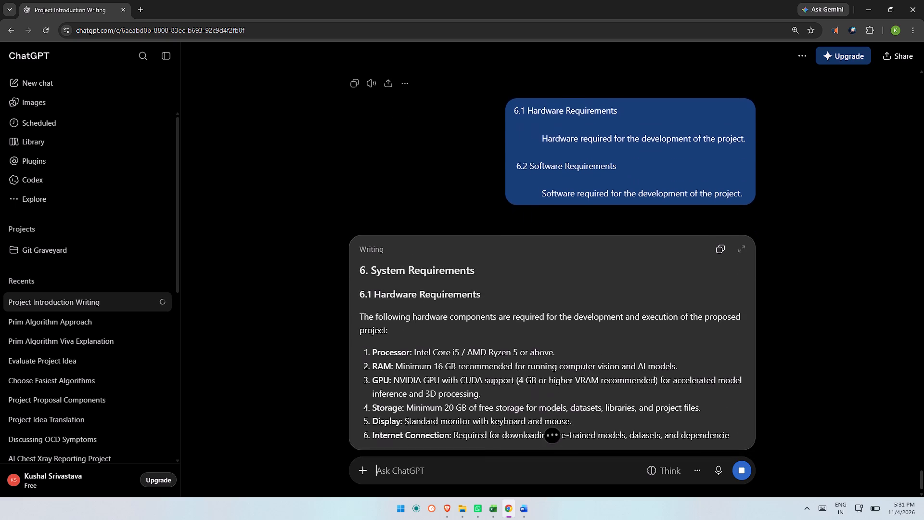
{"action": "scroll", "coordinate": [524, 399], "scroll_direction": "down", "scroll_amount": 2}
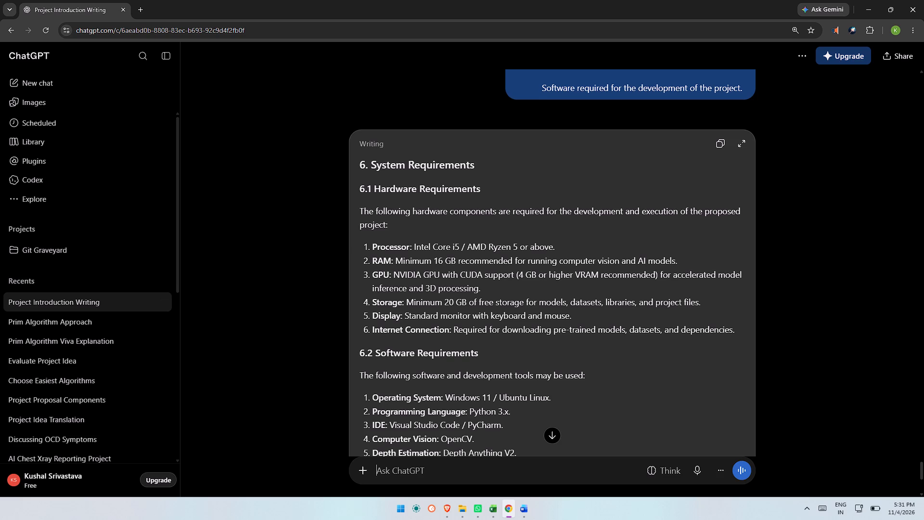
{"action": "scroll", "coordinate": [524, 399], "scroll_direction": "down", "scroll_amount": 1}
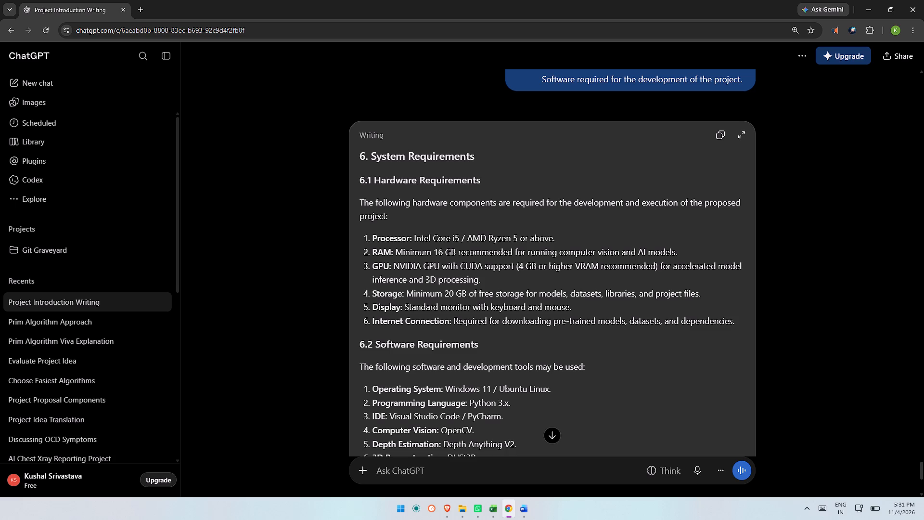
{"action": "scroll", "coordinate": [463, 273], "scroll_direction": "down", "scroll_amount": 3}
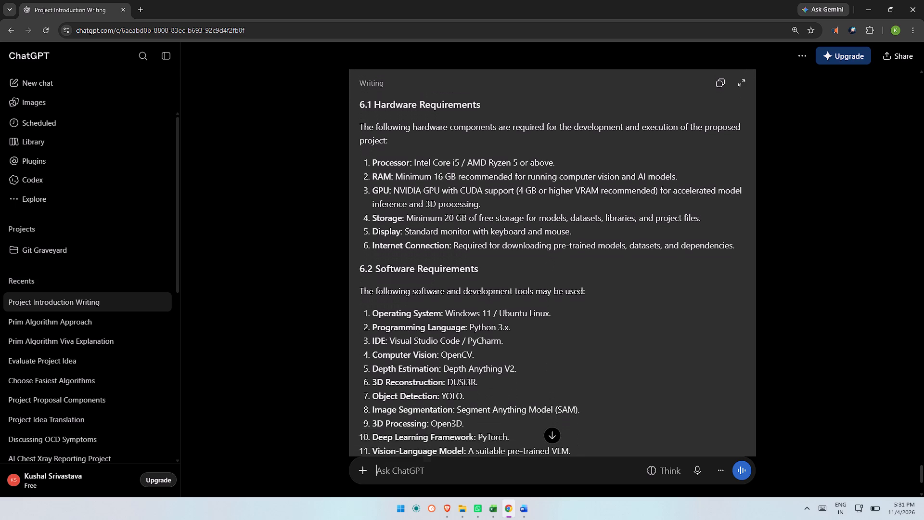
{"action": "scroll", "coordinate": [463, 273], "scroll_direction": "down", "scroll_amount": 1}
{"action": "scroll", "coordinate": [463, 273], "scroll_direction": "up", "scroll_amount": 1}
{"action": "scroll", "coordinate": [693, 214], "scroll_direction": "up", "scroll_amount": 1}
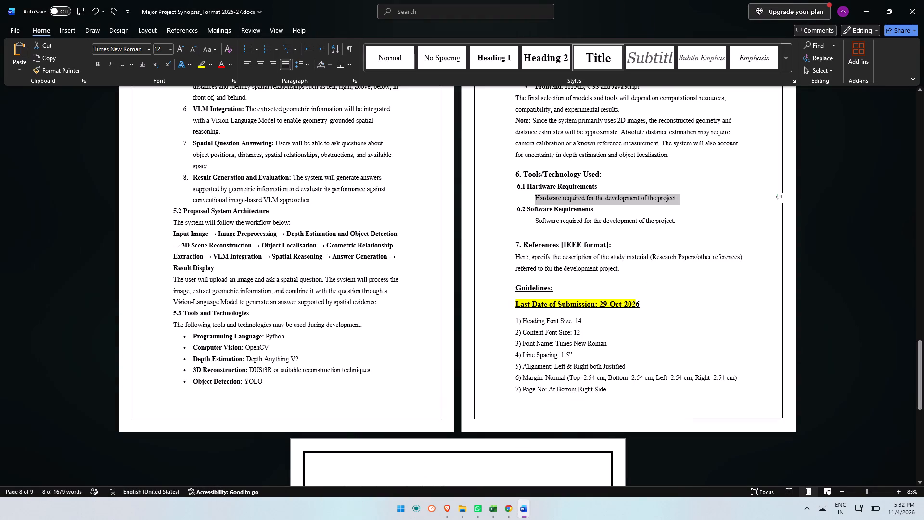
{"action": "key", "text": "ctrl+v"}
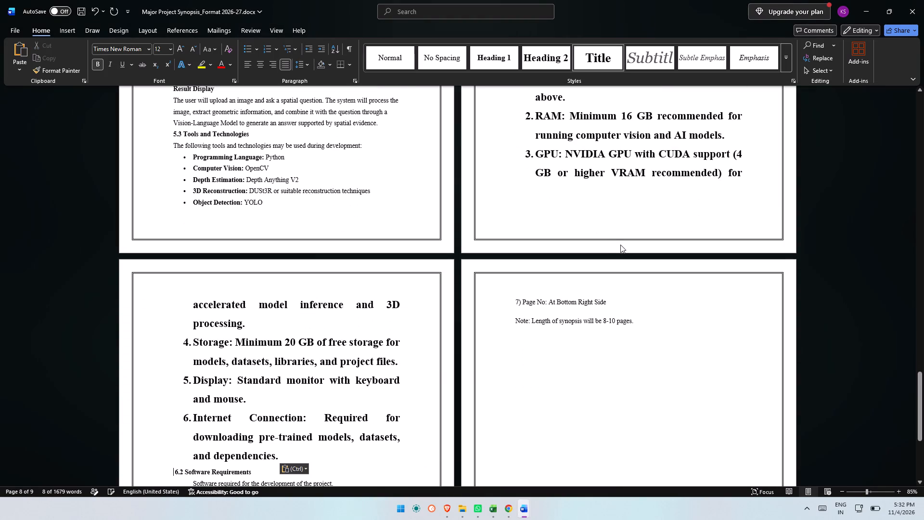
Set the whole pasted hardware requirements text, from its opening sentence through the Internet Connection item, to font size 12 and remove its bold.
{"action": "scroll", "coordinate": [346, 416], "scroll_direction": "down", "scroll_amount": 2}
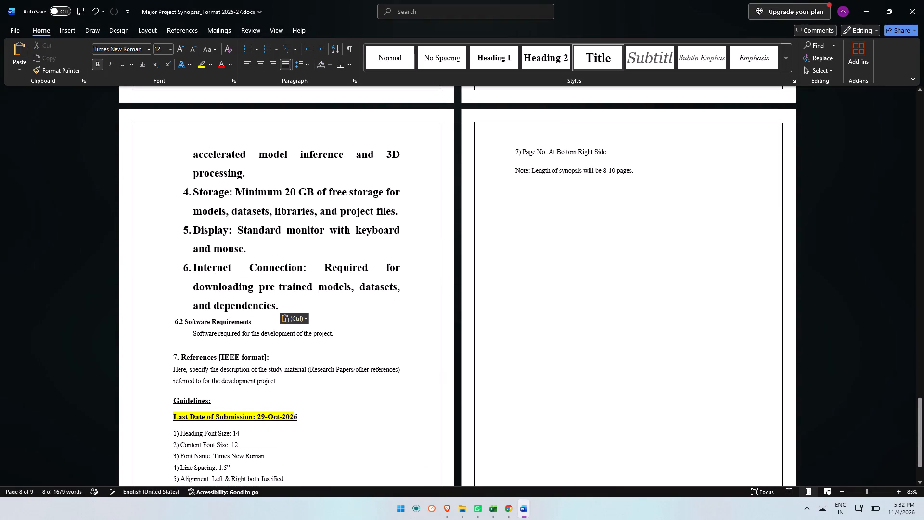
{"action": "left_click", "coordinate": [296, 300]}
{"action": "left_click_drag", "start_coordinate": [296, 300], "coordinate": [470, 347]}
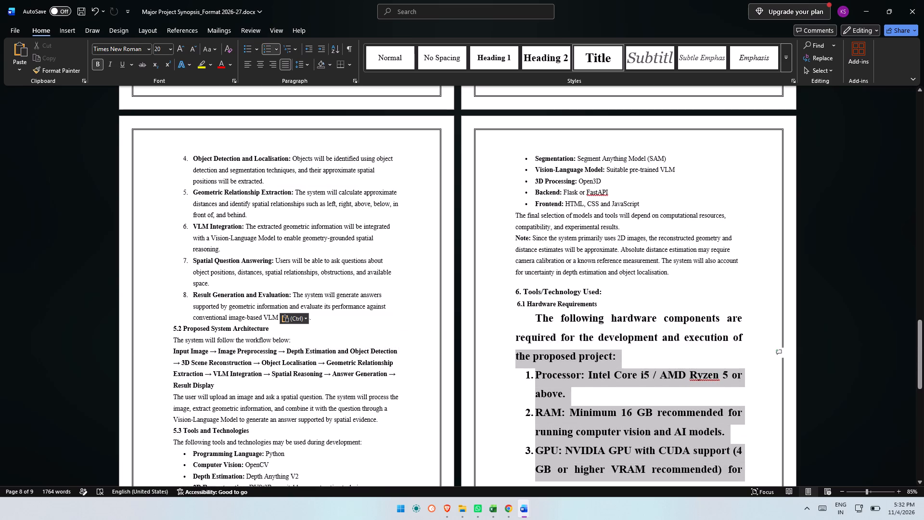
{"action": "left_click_drag", "start_coordinate": [470, 347], "coordinate": [539, 319]}
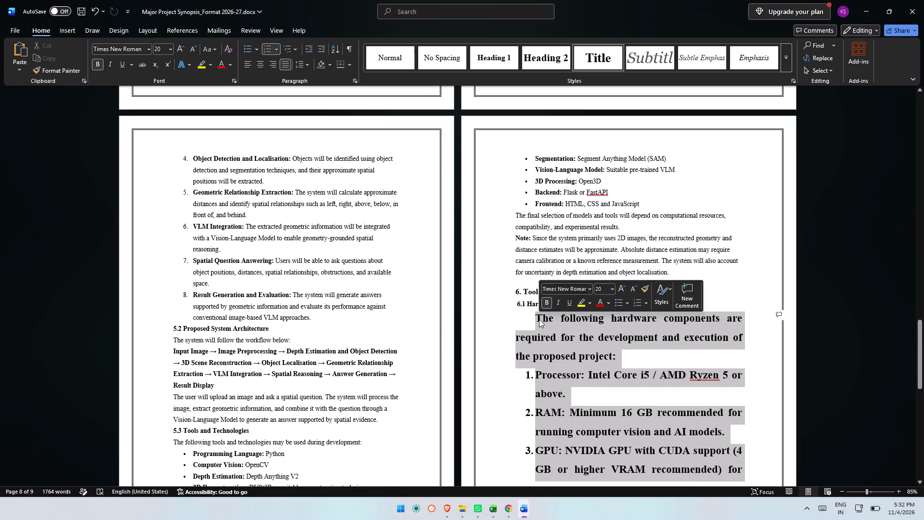
{"action": "left_click", "coordinate": [300, 68]}
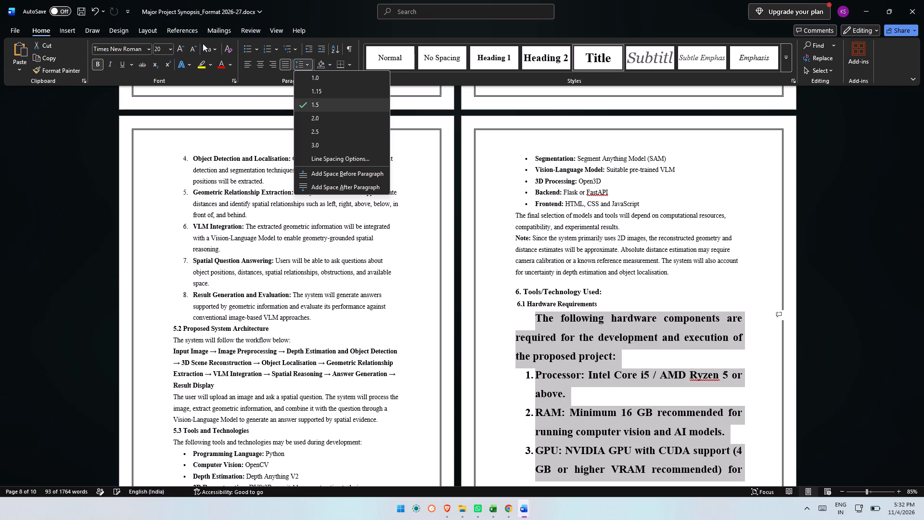
{"action": "left_click", "coordinate": [190, 48]}
{"action": "left_click", "coordinate": [190, 48]}
{"action": "double_click", "coordinate": [190, 48]}
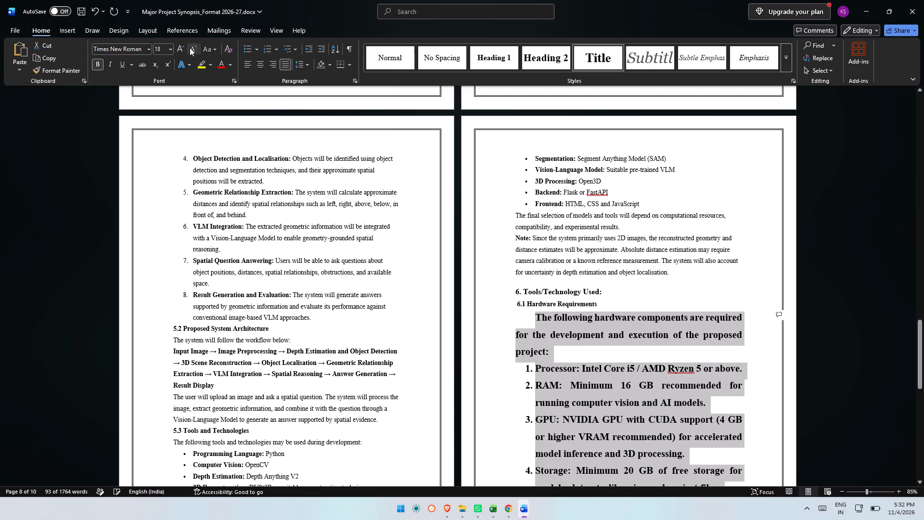
{"action": "left_click", "coordinate": [190, 48]}
{"action": "left_click", "coordinate": [190, 48]}
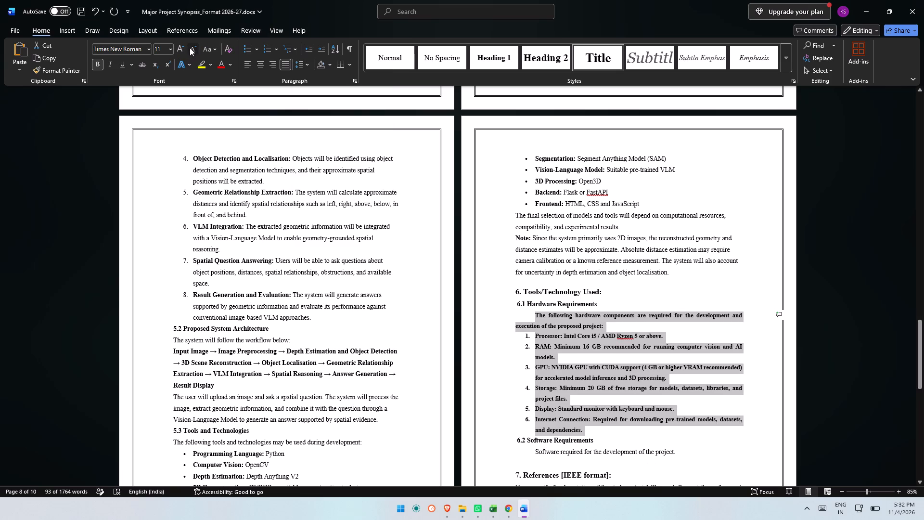
{"action": "left_click", "coordinate": [182, 49]}
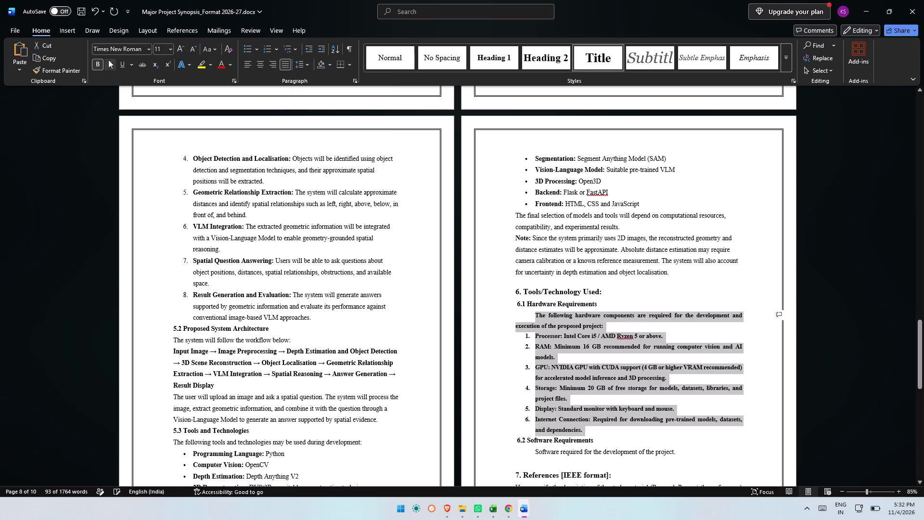
{"action": "left_click", "coordinate": [97, 64]}
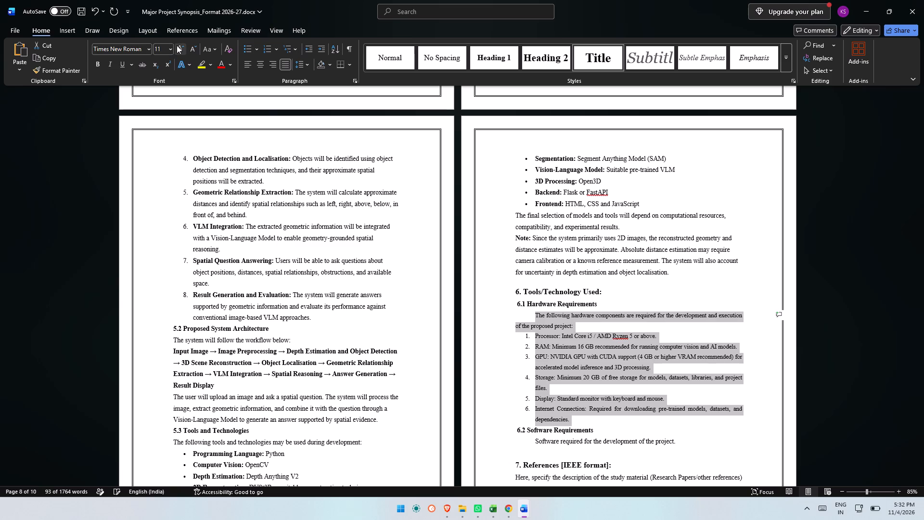
{"action": "left_click", "coordinate": [177, 45]}
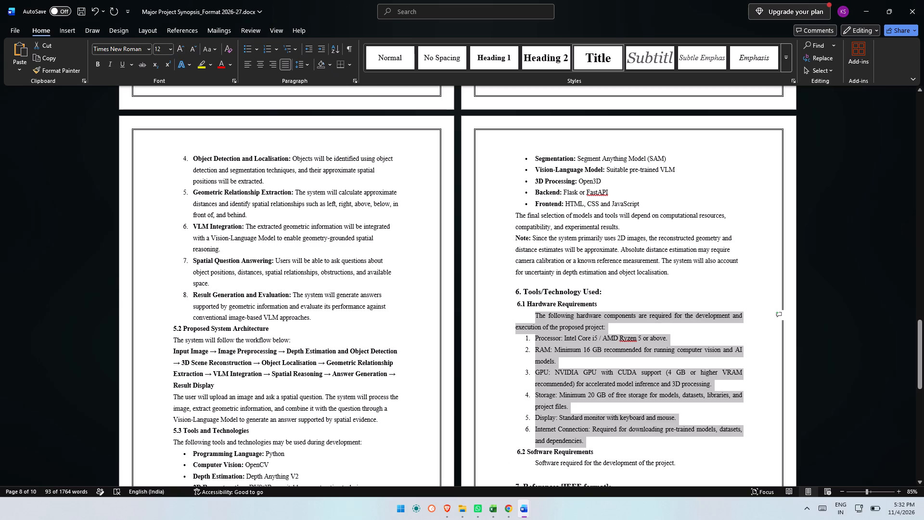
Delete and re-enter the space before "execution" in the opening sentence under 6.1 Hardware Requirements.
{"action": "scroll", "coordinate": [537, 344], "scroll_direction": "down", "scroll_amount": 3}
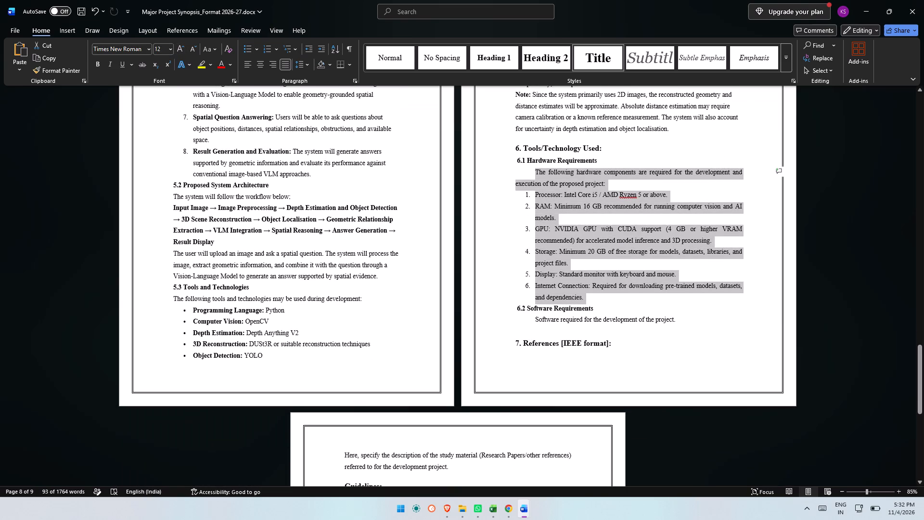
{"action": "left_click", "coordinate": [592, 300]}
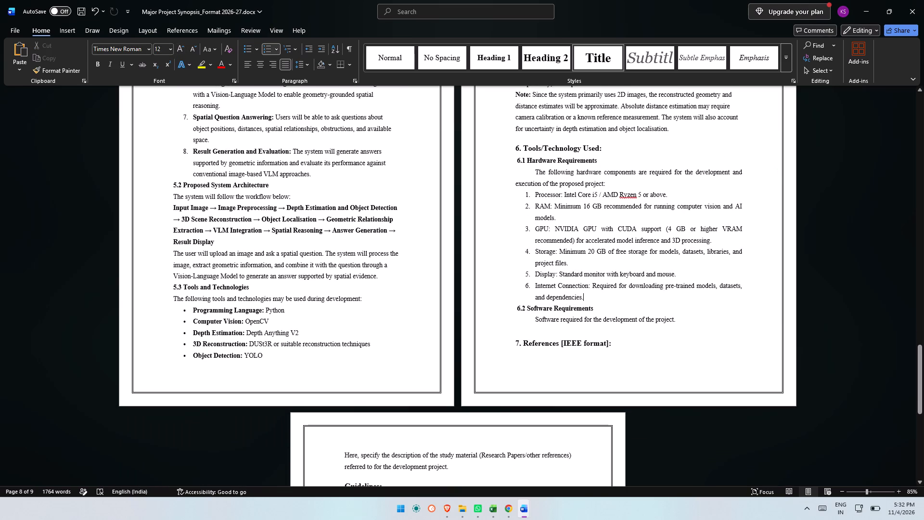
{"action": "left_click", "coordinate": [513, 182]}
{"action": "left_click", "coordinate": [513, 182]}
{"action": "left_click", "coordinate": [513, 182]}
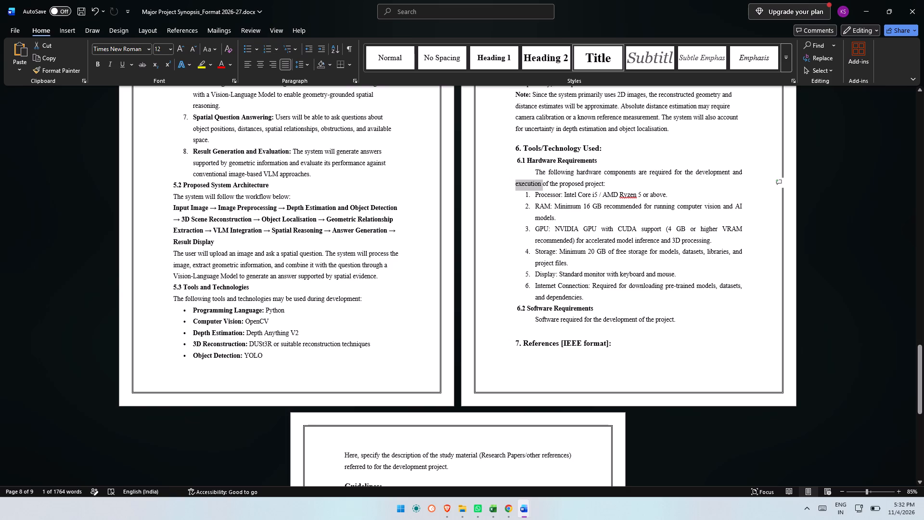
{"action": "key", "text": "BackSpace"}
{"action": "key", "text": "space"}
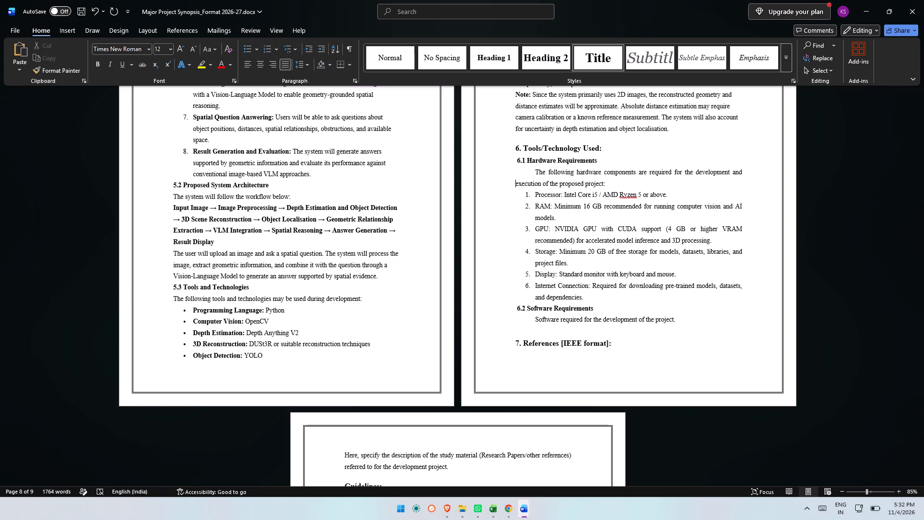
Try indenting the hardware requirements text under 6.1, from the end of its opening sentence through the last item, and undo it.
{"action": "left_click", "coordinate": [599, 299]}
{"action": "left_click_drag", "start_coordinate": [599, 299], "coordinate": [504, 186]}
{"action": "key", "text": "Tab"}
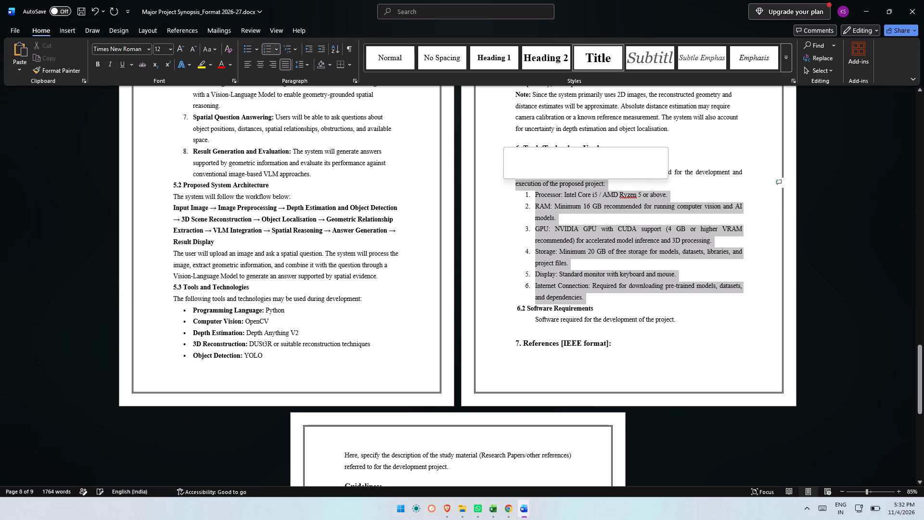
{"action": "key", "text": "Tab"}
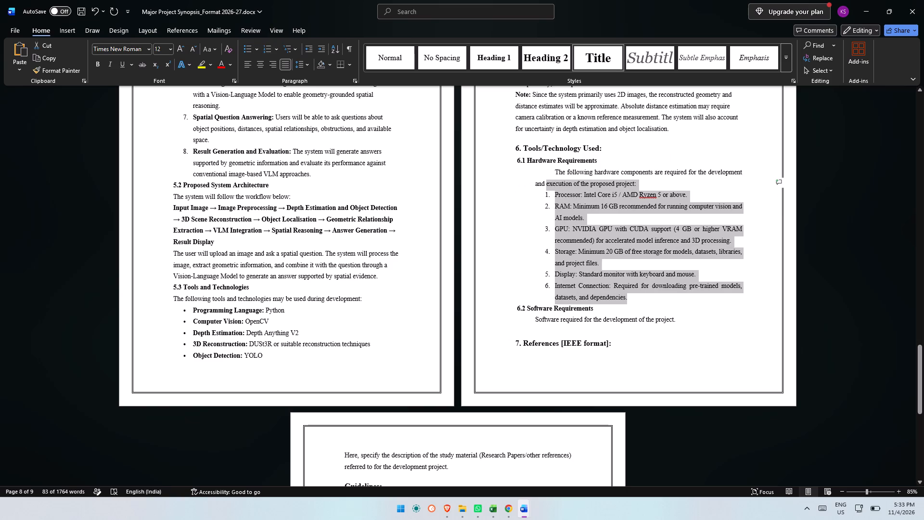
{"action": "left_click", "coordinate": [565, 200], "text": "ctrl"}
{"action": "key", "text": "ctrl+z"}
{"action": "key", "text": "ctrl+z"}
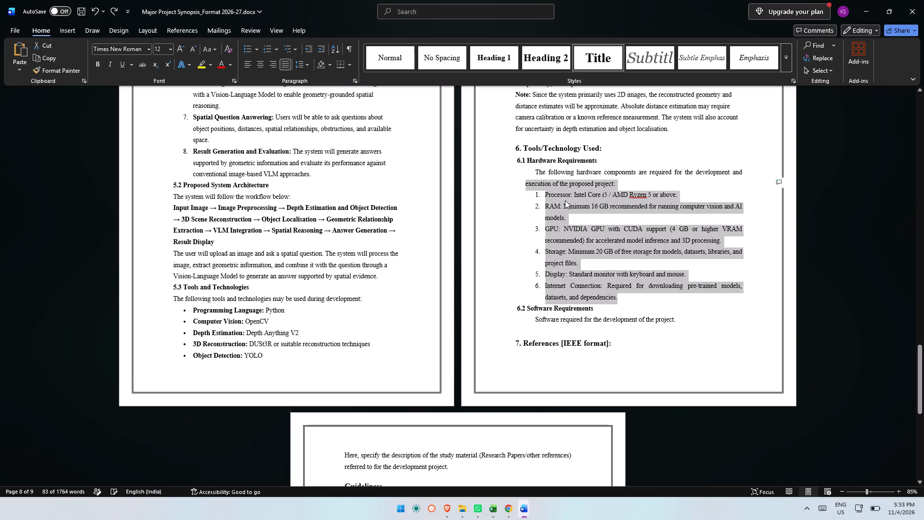
Replace the first-line indent of the opening sentence under 6.1 Hardware Requirements with a smaller one.
{"action": "left_click", "coordinate": [535, 174]}
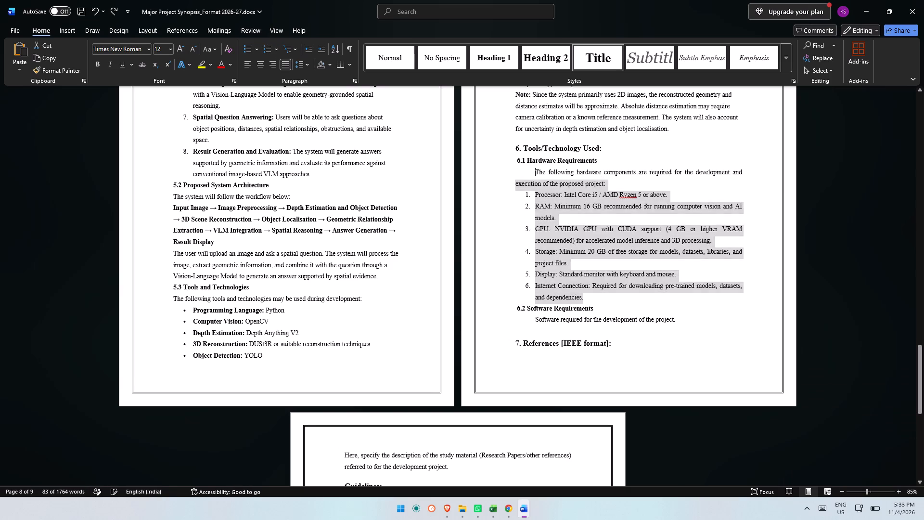
{"action": "key", "text": "BackSpace"}
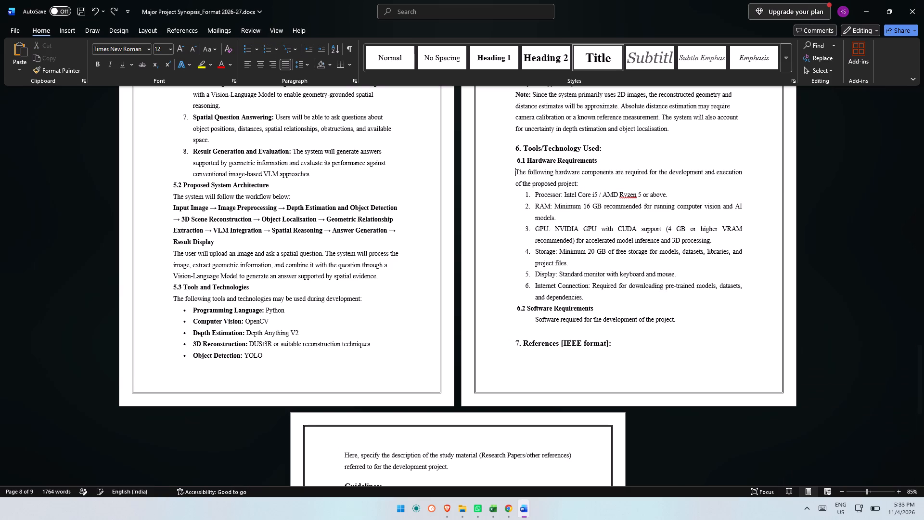
{"action": "key", "text": "Tab"}
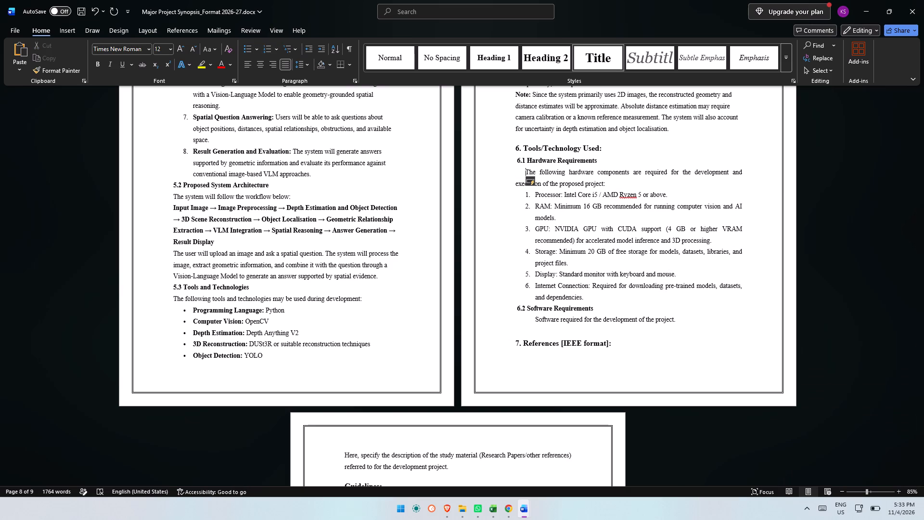
{"action": "key", "text": "Tab"}
{"action": "key", "text": "BackSpace"}
Indent the second line of the opening sentence under 6.1, starting at "execution", so it aligns with the first line.
{"action": "key", "text": "Down"}
{"action": "key", "text": "Left"}
{"action": "key", "text": "Left"}
{"action": "key", "text": "Left"}
{"action": "key", "text": "BackSpace"}
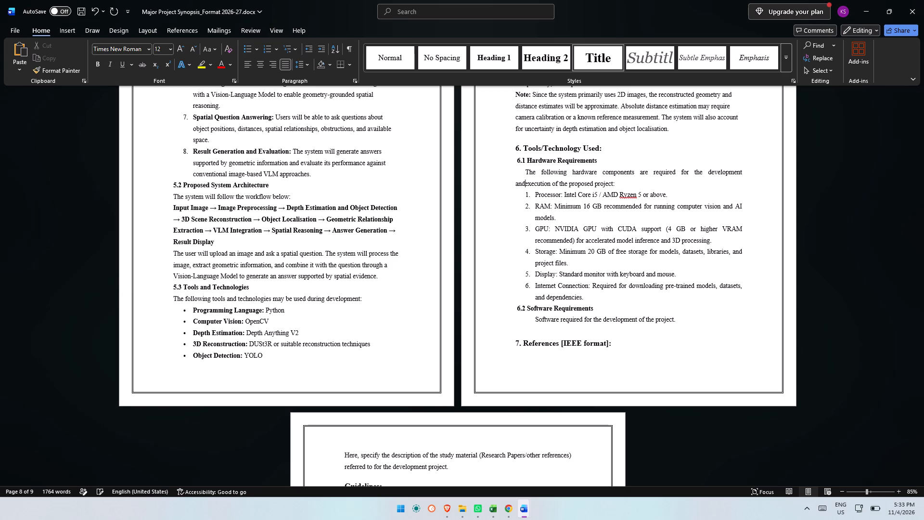
{"action": "key", "text": "space"}
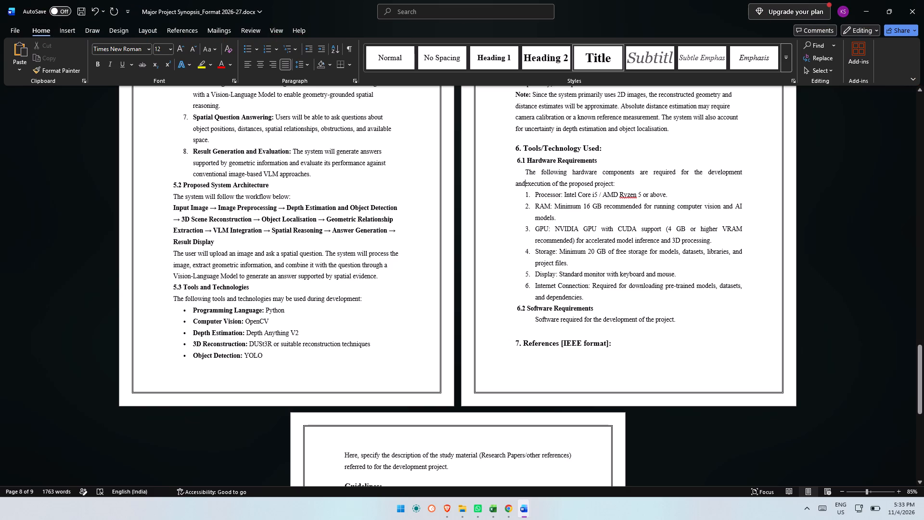
{"action": "key", "text": "space"}
{"action": "key", "text": "Tab"}
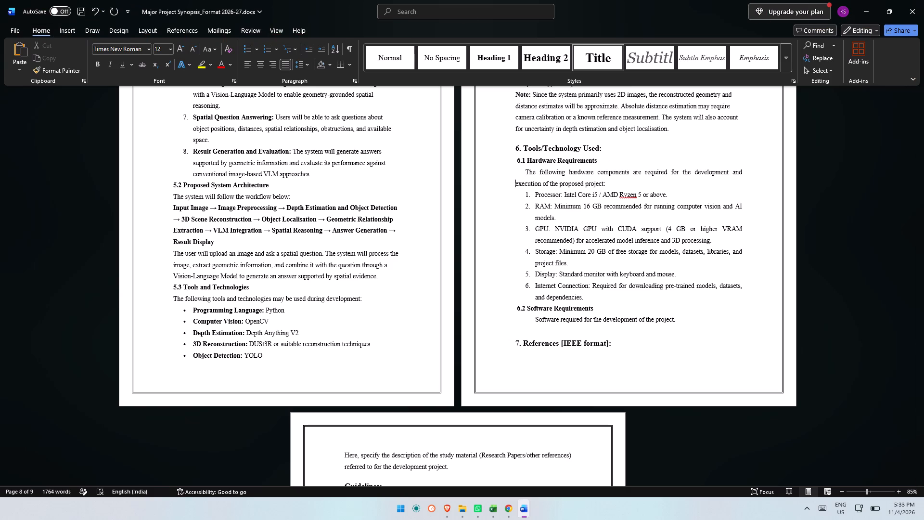
{"action": "key", "text": "Tab"}
{"action": "key", "text": "BackSpace"}
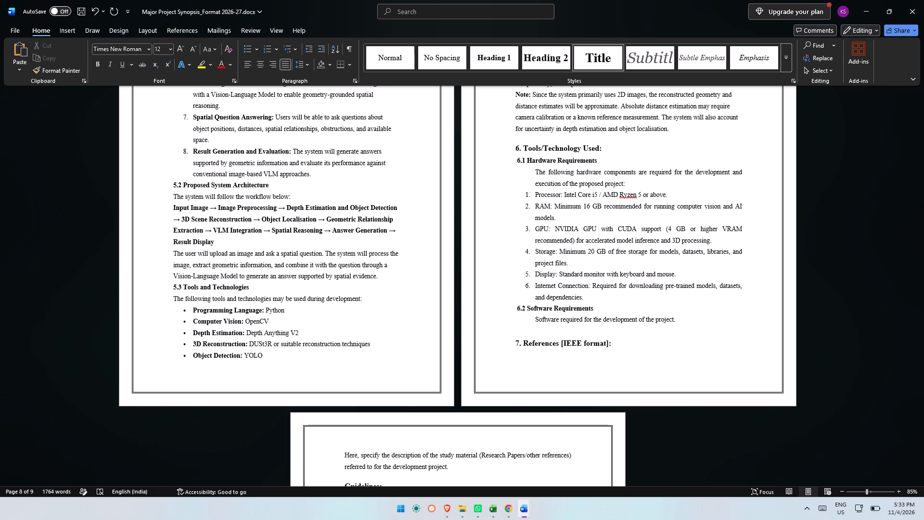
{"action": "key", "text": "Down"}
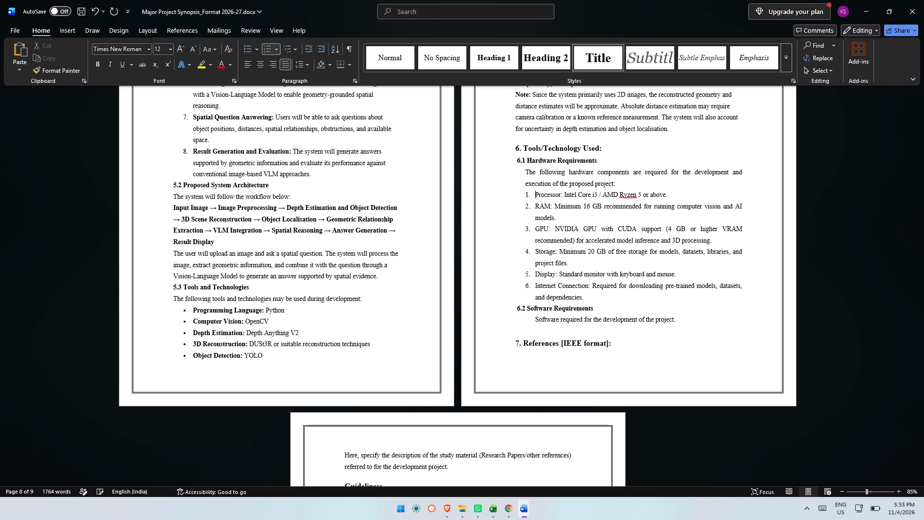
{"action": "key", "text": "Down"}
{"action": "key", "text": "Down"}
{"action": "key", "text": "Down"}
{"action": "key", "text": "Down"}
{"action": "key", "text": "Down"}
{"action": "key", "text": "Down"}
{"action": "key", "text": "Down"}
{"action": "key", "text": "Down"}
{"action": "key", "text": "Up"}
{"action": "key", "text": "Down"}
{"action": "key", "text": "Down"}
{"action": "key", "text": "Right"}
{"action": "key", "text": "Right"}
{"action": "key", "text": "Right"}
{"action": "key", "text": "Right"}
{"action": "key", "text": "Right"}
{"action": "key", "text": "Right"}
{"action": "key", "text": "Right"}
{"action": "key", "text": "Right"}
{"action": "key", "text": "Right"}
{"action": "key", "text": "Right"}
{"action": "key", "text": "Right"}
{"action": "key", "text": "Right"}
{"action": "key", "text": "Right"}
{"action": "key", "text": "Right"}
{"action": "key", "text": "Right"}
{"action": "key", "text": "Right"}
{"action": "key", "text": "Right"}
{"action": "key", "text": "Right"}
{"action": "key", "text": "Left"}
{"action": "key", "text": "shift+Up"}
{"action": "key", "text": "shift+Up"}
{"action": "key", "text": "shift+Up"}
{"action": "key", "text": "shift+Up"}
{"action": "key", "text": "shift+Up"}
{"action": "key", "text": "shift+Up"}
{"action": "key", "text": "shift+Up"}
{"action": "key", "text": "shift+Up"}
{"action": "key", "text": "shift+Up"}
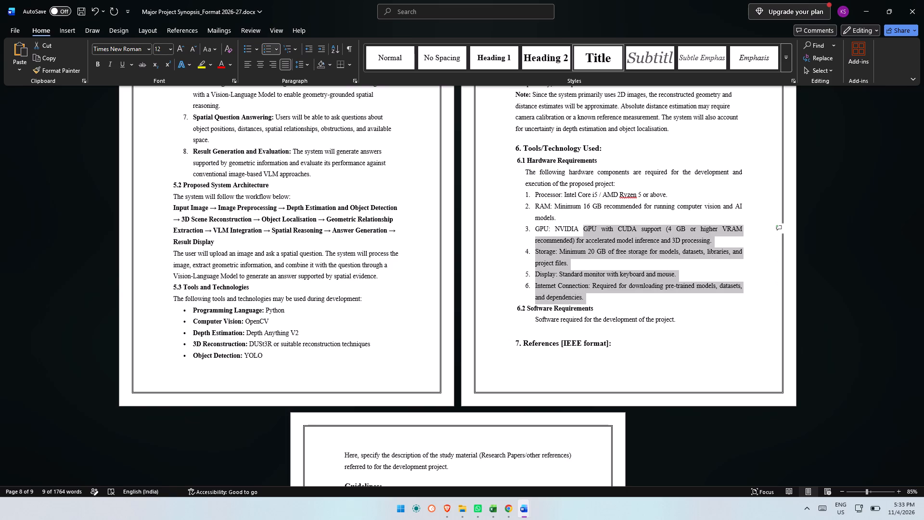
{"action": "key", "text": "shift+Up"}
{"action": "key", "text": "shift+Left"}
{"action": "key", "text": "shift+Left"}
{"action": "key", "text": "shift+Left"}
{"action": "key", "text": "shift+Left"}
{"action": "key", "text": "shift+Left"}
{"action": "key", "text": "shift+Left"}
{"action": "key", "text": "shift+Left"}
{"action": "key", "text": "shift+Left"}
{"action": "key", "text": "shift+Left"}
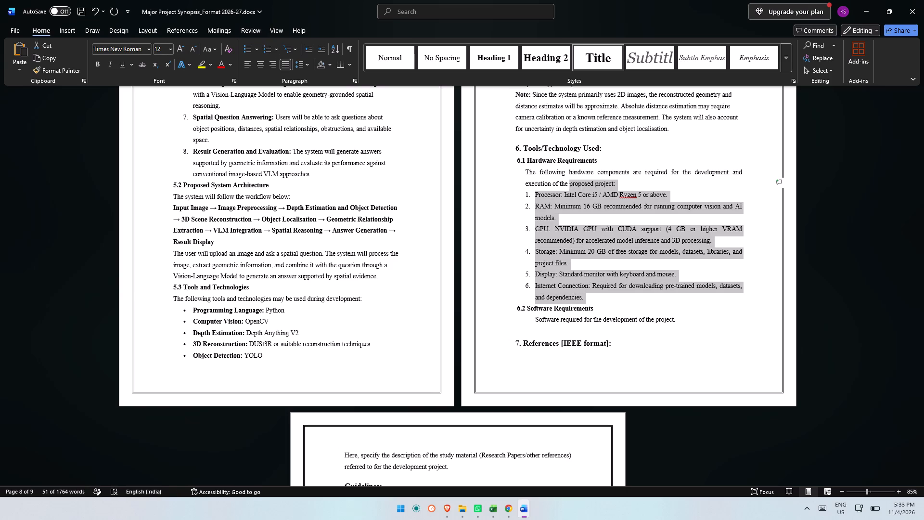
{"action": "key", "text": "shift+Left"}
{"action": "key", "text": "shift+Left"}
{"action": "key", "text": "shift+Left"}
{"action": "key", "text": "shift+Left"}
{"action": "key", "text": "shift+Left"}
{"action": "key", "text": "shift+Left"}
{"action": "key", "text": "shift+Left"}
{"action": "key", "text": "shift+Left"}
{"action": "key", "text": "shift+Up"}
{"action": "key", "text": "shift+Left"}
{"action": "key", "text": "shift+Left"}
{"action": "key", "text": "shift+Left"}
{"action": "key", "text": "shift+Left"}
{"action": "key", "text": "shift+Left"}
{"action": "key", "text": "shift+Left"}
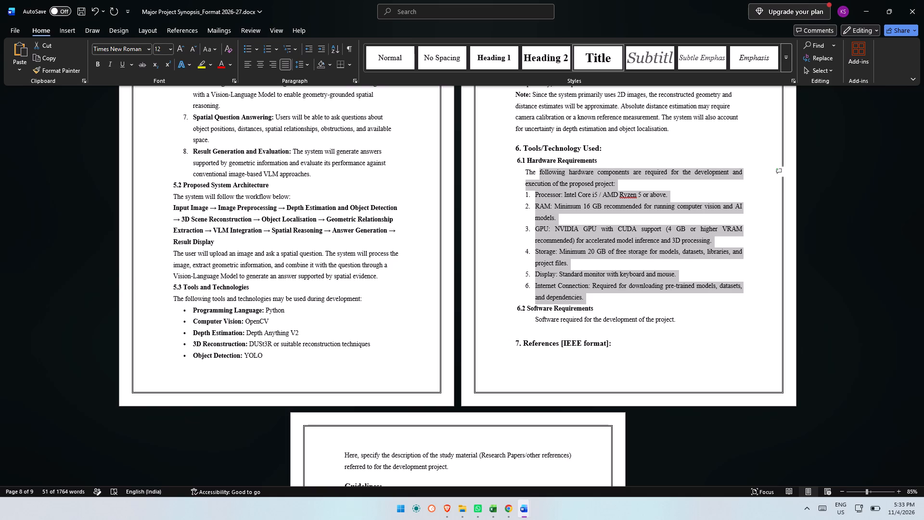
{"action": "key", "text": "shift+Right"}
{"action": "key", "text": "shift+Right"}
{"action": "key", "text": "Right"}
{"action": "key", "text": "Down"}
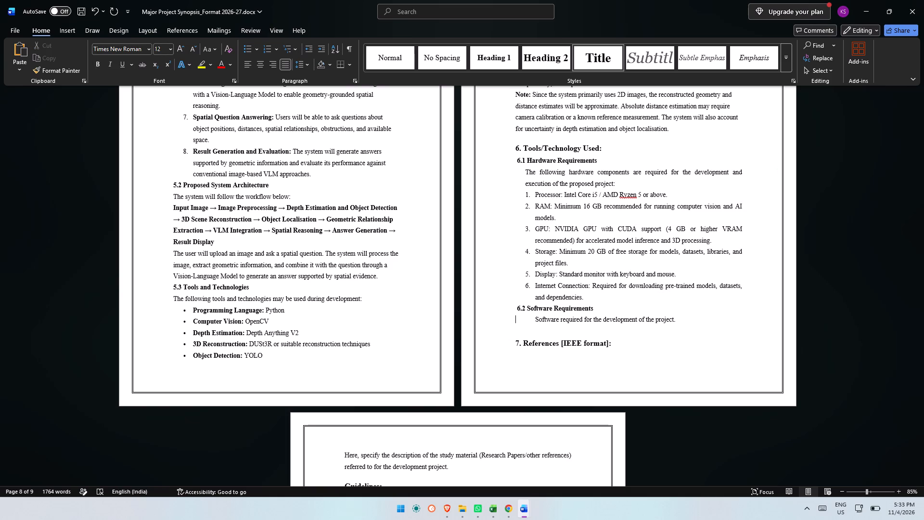
{"action": "left_click", "coordinate": [590, 299]}
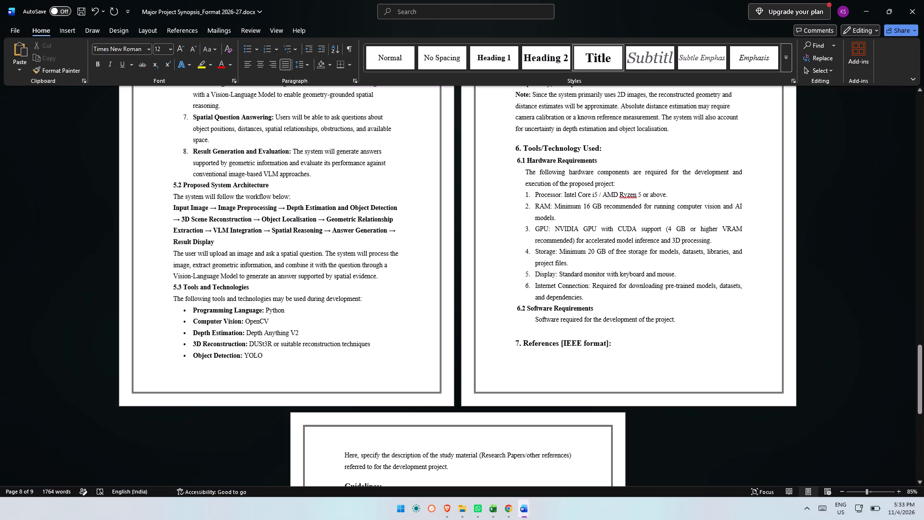
{"action": "left_click_drag", "start_coordinate": [590, 299], "coordinate": [529, 201]}
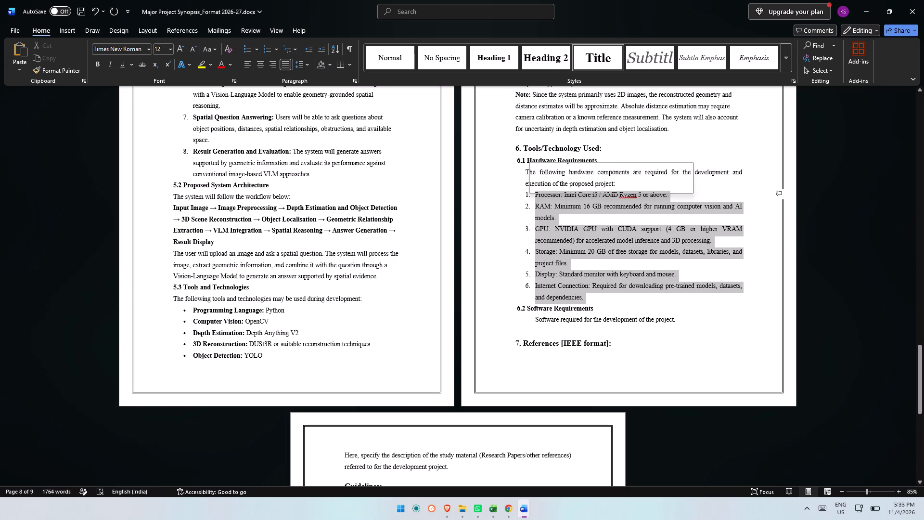
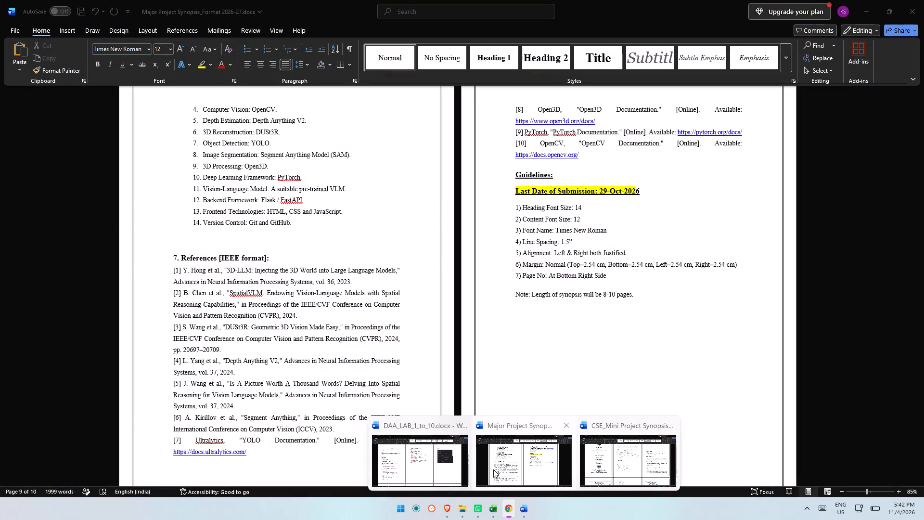
Switch to the Major Project Synopsis document in Word and examine the pages from 5.2 Proposed System Architecture through References and Guidelines.
{"action": "left_click", "coordinate": [532, 468]}
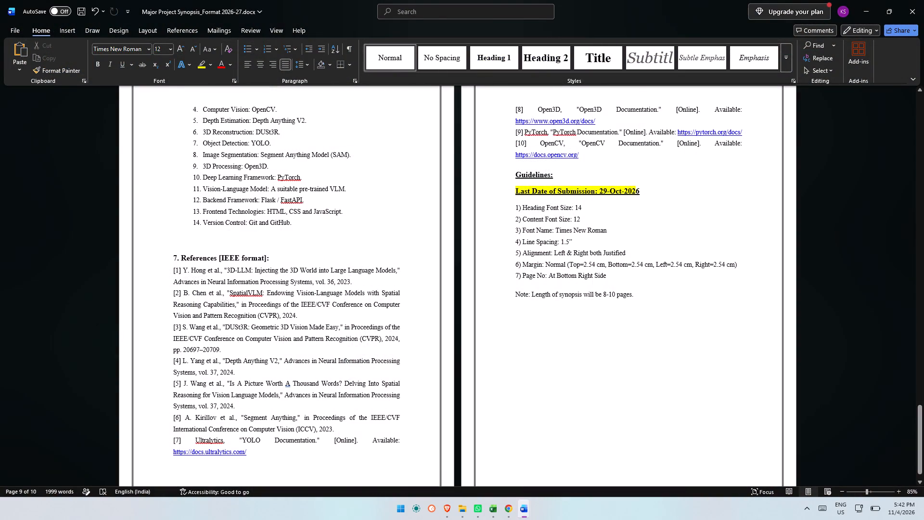
{"action": "scroll", "coordinate": [565, 291], "scroll_direction": "up", "scroll_amount": 5}
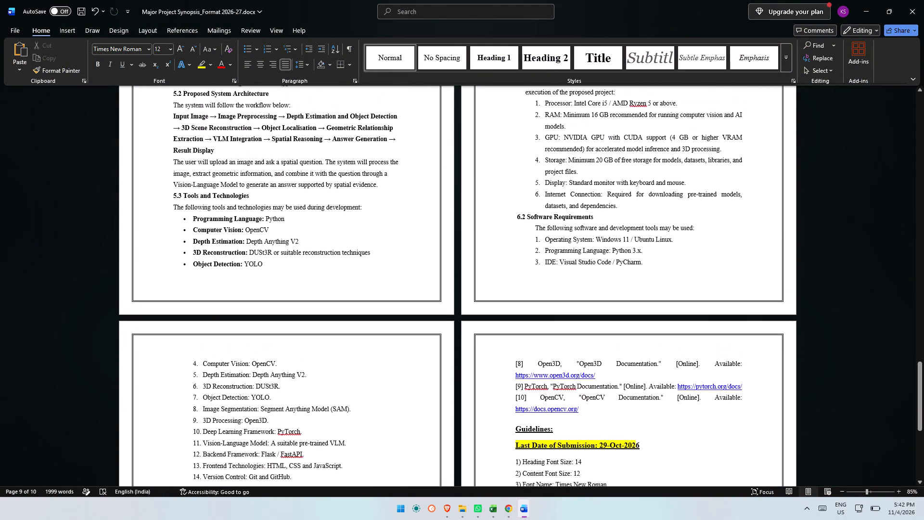
{"action": "scroll", "coordinate": [565, 291], "scroll_direction": "down", "scroll_amount": 2}
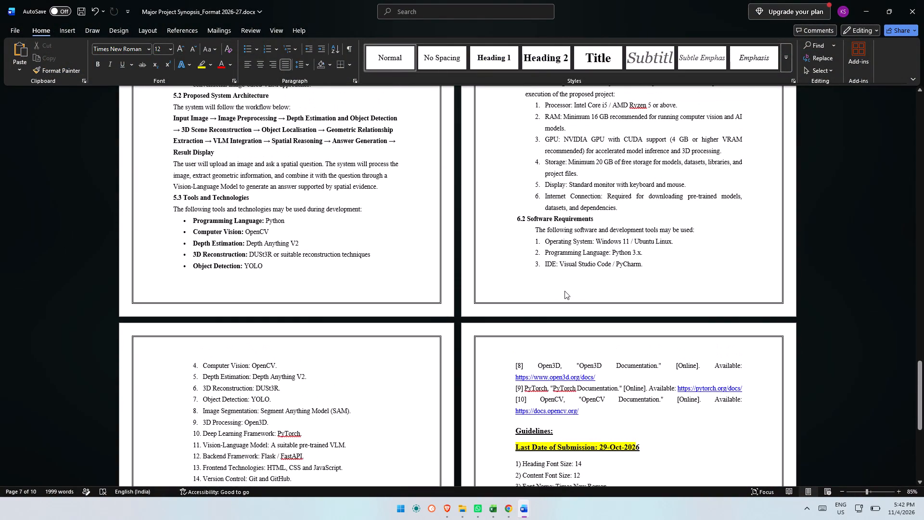
{"action": "scroll", "coordinate": [565, 291], "scroll_direction": "down", "scroll_amount": 1}
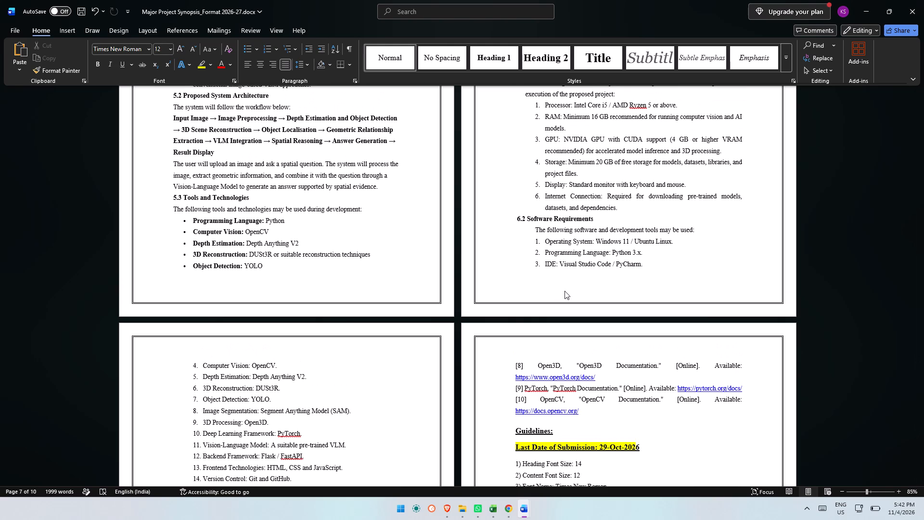
{"action": "scroll", "coordinate": [565, 291], "scroll_direction": "down", "scroll_amount": 1}
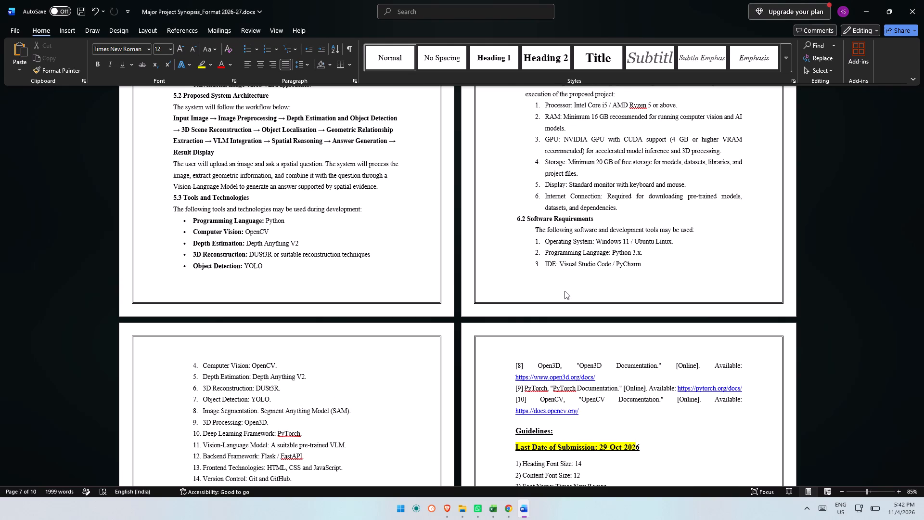
{"action": "scroll", "coordinate": [565, 291], "scroll_direction": "down", "scroll_amount": 1}
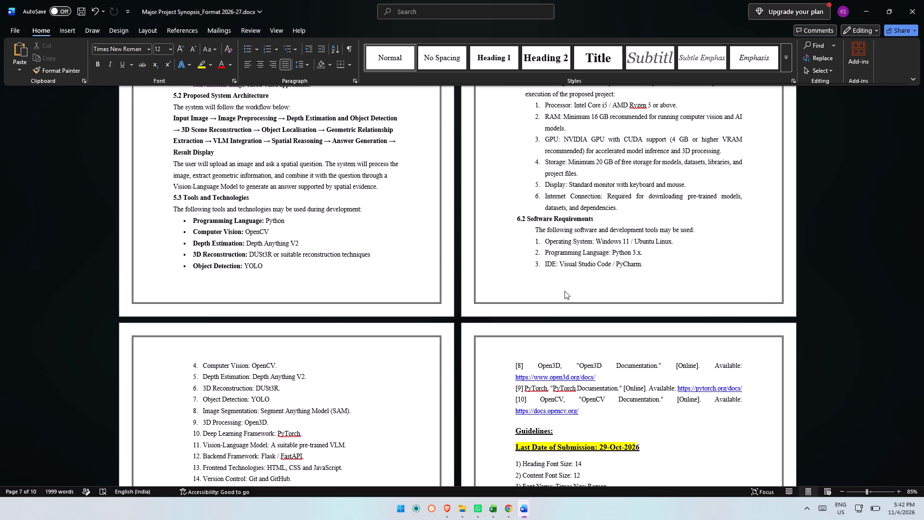
{"action": "scroll", "coordinate": [565, 291], "scroll_direction": "down", "scroll_amount": 7}
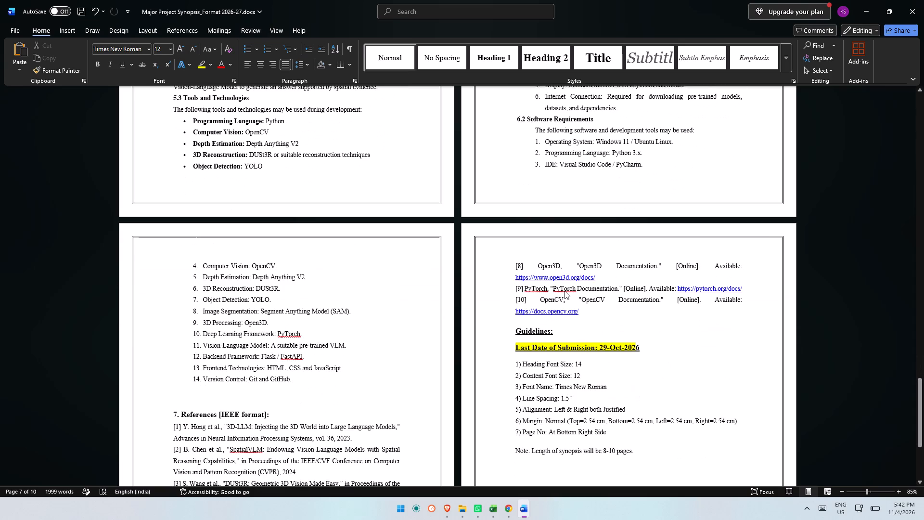
{"action": "scroll", "coordinate": [565, 291], "scroll_direction": "down", "scroll_amount": 4}
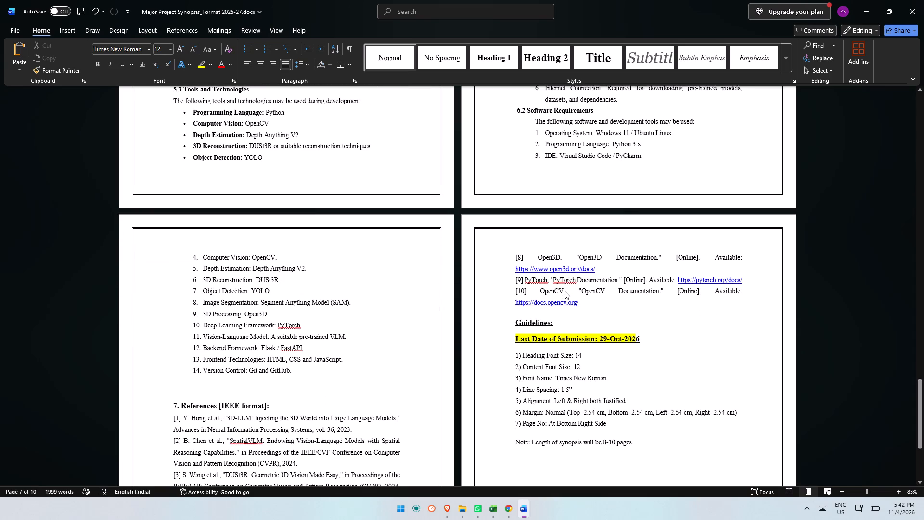
{"action": "scroll", "coordinate": [565, 291], "scroll_direction": "down", "scroll_amount": 1}
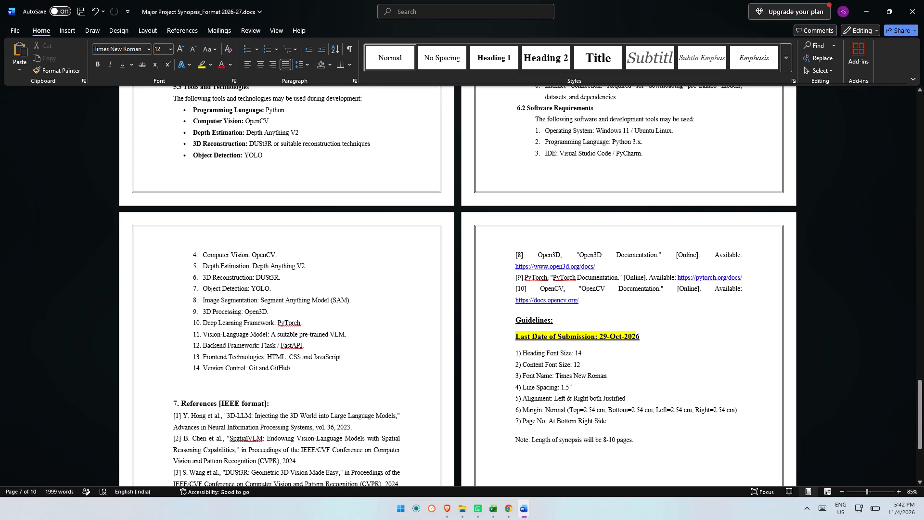
{"action": "scroll", "coordinate": [565, 291], "scroll_direction": "up", "scroll_amount": 1}
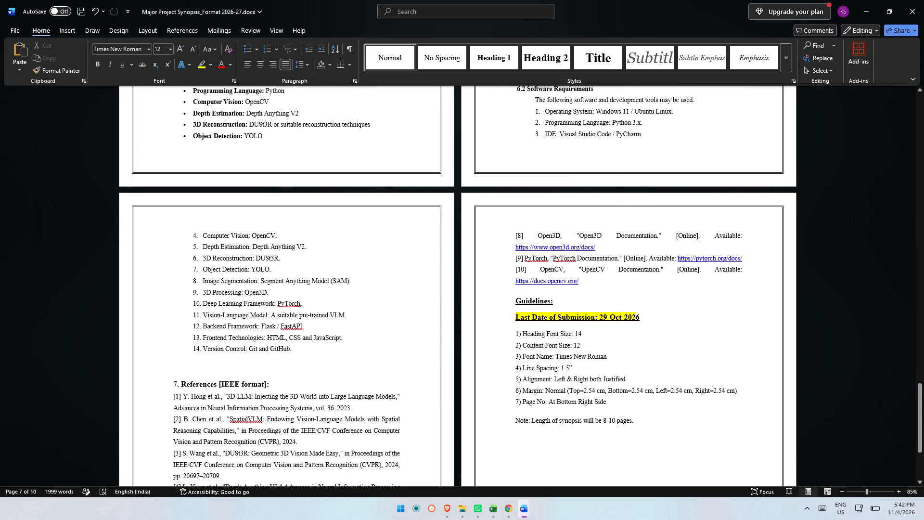
{"action": "scroll", "coordinate": [565, 291], "scroll_direction": "up", "scroll_amount": 2}
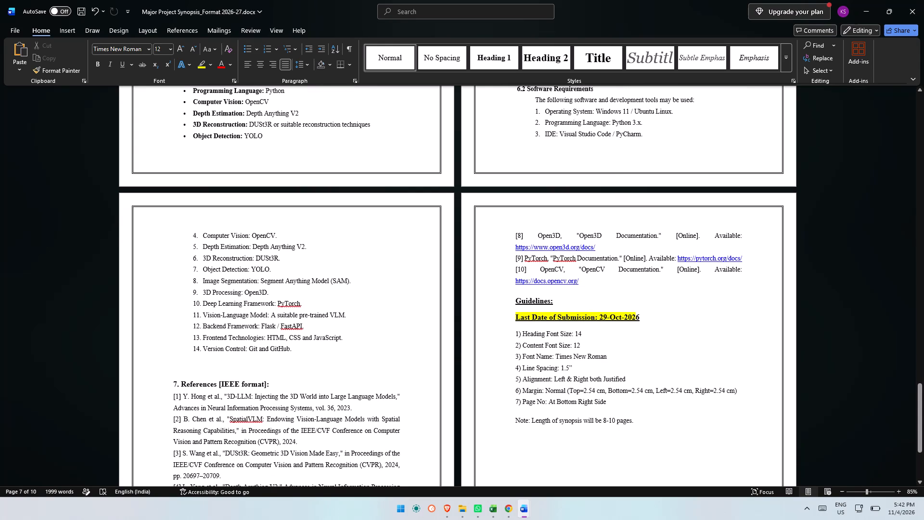
{"action": "scroll", "coordinate": [565, 291], "scroll_direction": "up", "scroll_amount": 1}
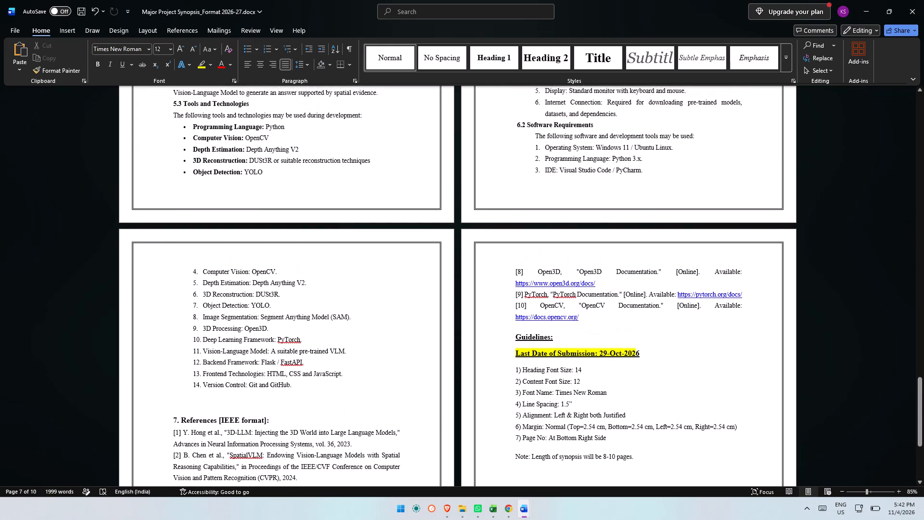
{"action": "scroll", "coordinate": [565, 291], "scroll_direction": "up", "scroll_amount": 2}
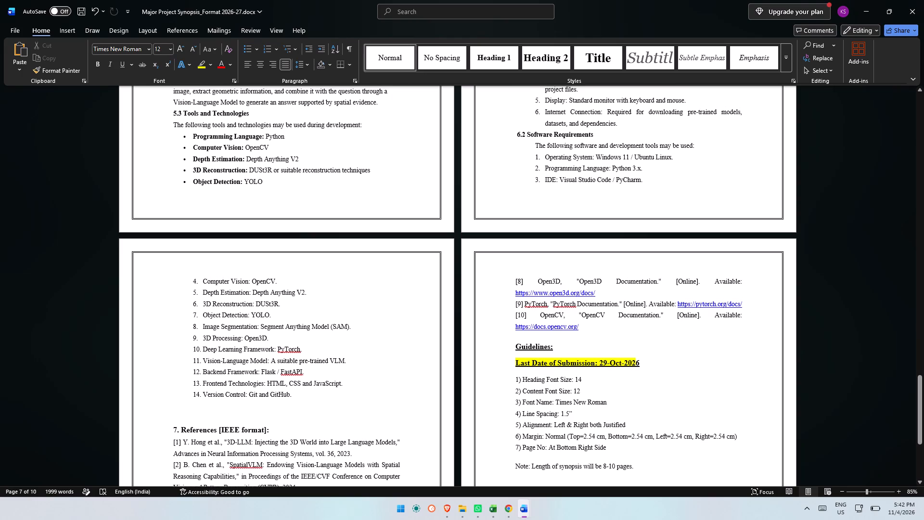
{"action": "scroll", "coordinate": [565, 291], "scroll_direction": "up", "scroll_amount": 1}
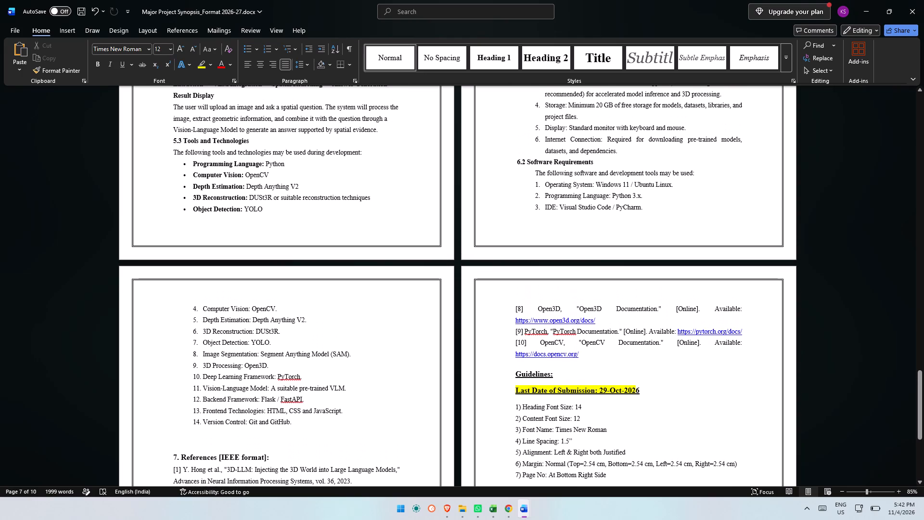
{"action": "scroll", "coordinate": [565, 291], "scroll_direction": "up", "scroll_amount": 2}
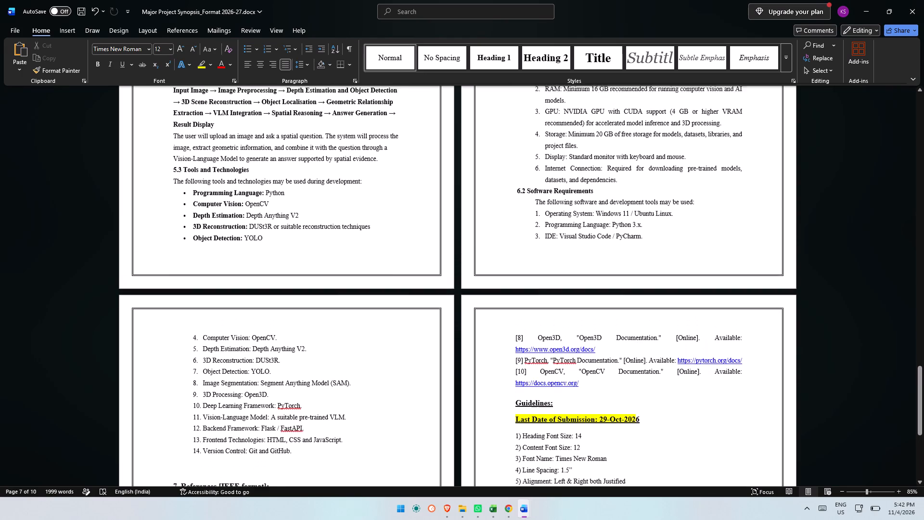
Examine the 5.2 Proposed System Architecture workflow alongside the Tools and Technologies and hardware and software requirements sections.
{"action": "scroll", "coordinate": [565, 291], "scroll_direction": "up", "scroll_amount": 5}
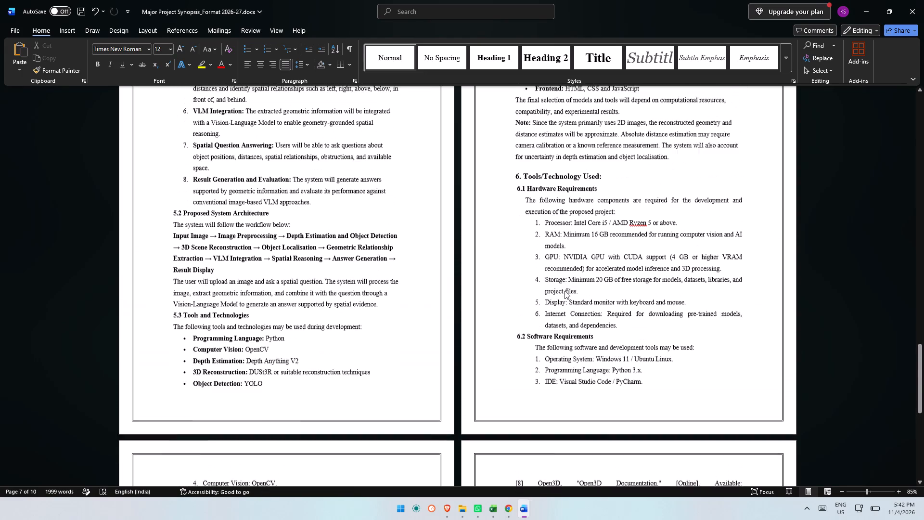
{"action": "scroll", "coordinate": [565, 291], "scroll_direction": "up", "scroll_amount": 2}
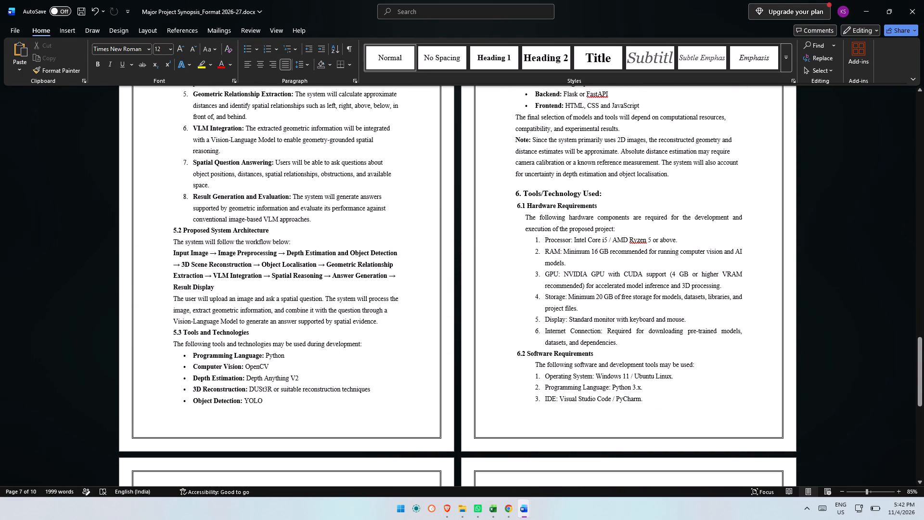
{"action": "left_click", "coordinate": [248, 284]}
Review section 4 Feasibility Study, including the project's need and significance, and the opening of section 5 Methodology with its development steps.
{"action": "scroll", "coordinate": [443, 224], "scroll_direction": "up", "scroll_amount": 3}
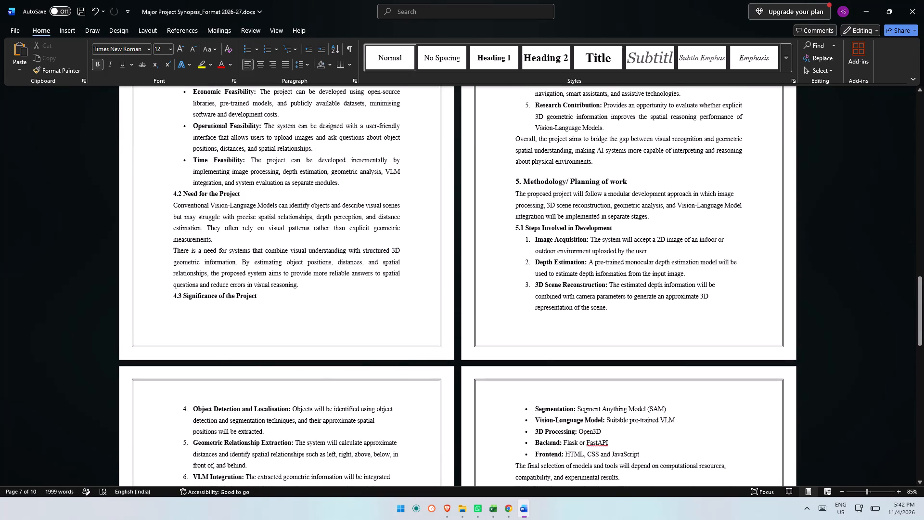
{"action": "scroll", "coordinate": [443, 224], "scroll_direction": "up", "scroll_amount": 1}
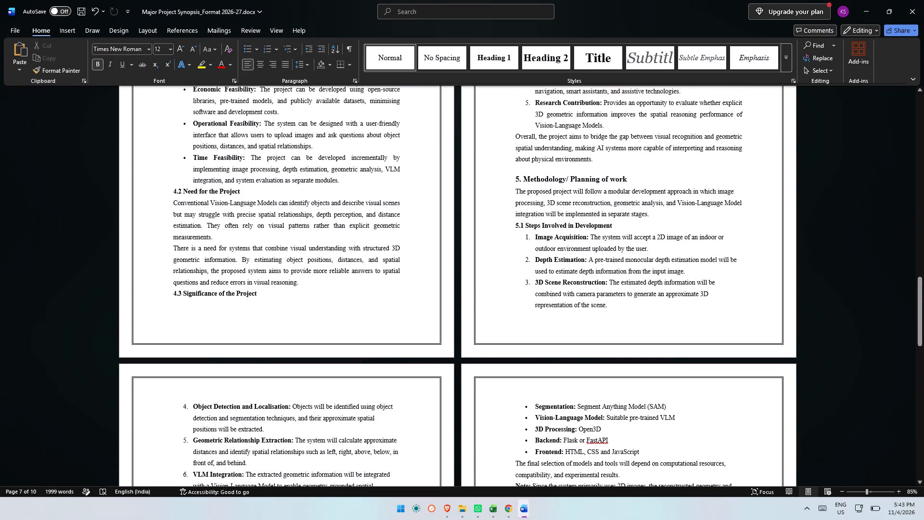
{"action": "scroll", "coordinate": [443, 224], "scroll_direction": "up", "scroll_amount": 3}
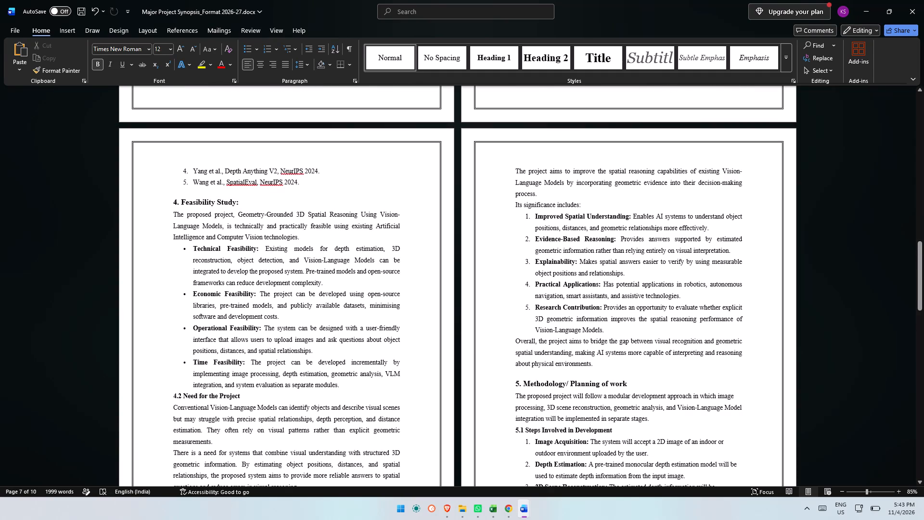
{"action": "scroll", "coordinate": [443, 224], "scroll_direction": "down", "scroll_amount": 3}
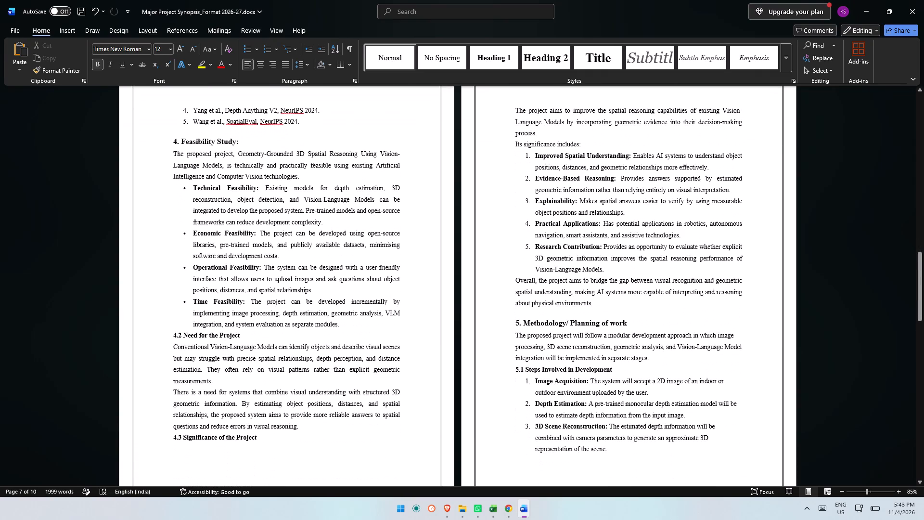
{"action": "scroll", "coordinate": [443, 224], "scroll_direction": "down", "scroll_amount": 5}
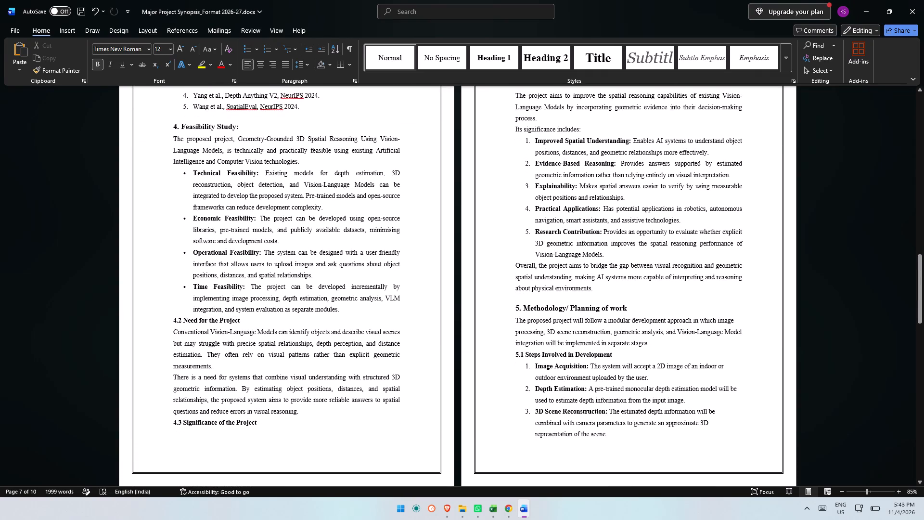
{"action": "scroll", "coordinate": [443, 224], "scroll_direction": "down", "scroll_amount": 4}
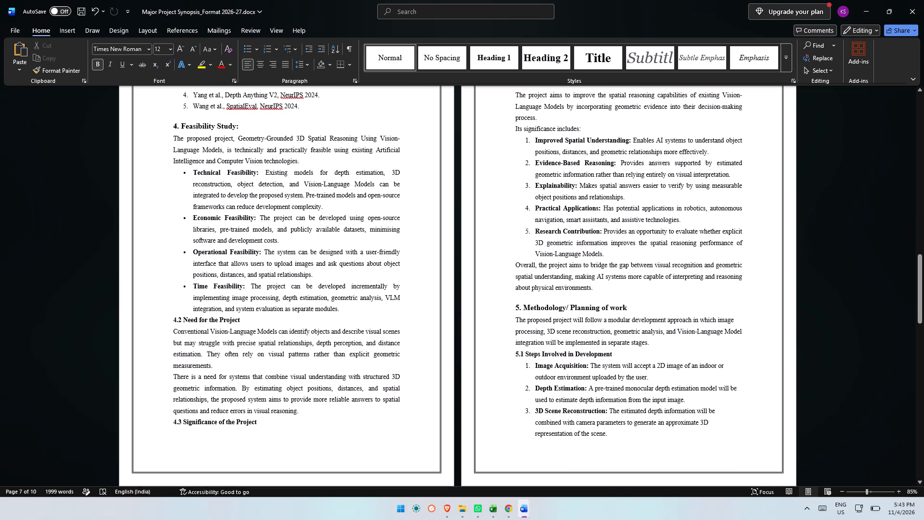
{"action": "scroll", "coordinate": [443, 224], "scroll_direction": "down", "scroll_amount": 2}
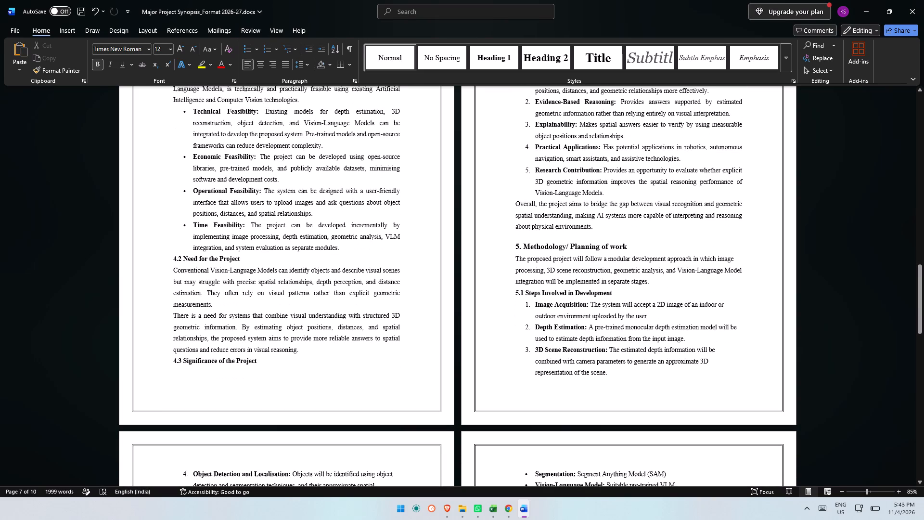
{"action": "scroll", "coordinate": [443, 224], "scroll_direction": "down", "scroll_amount": 3}
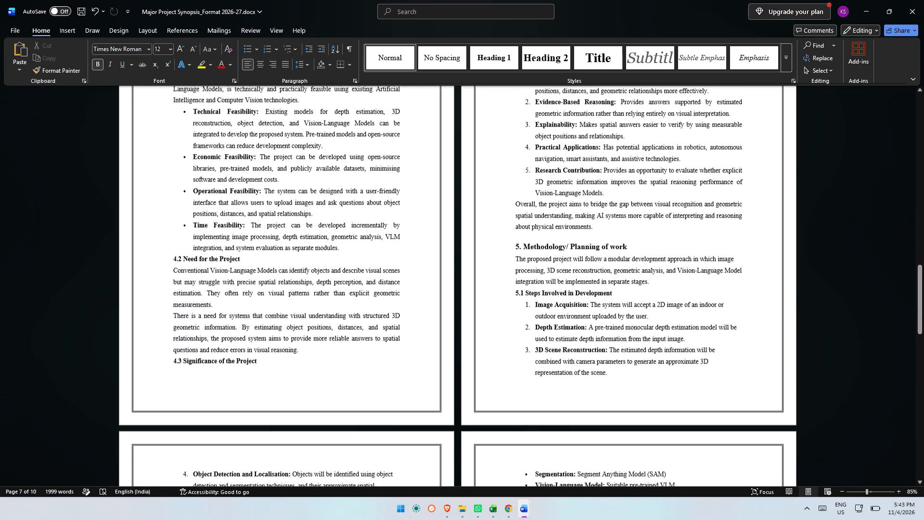
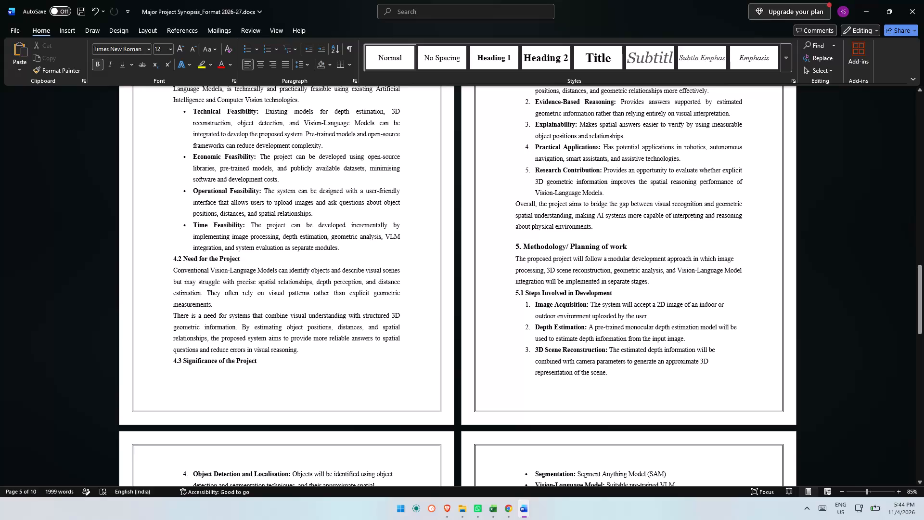
Skim the whole synopsis from the title page to the References and Guidelines, then re-examine the Tools and Technologies and software requirements sections.
{"action": "scroll", "coordinate": [525, 283], "scroll_direction": "up", "scroll_amount": 4}
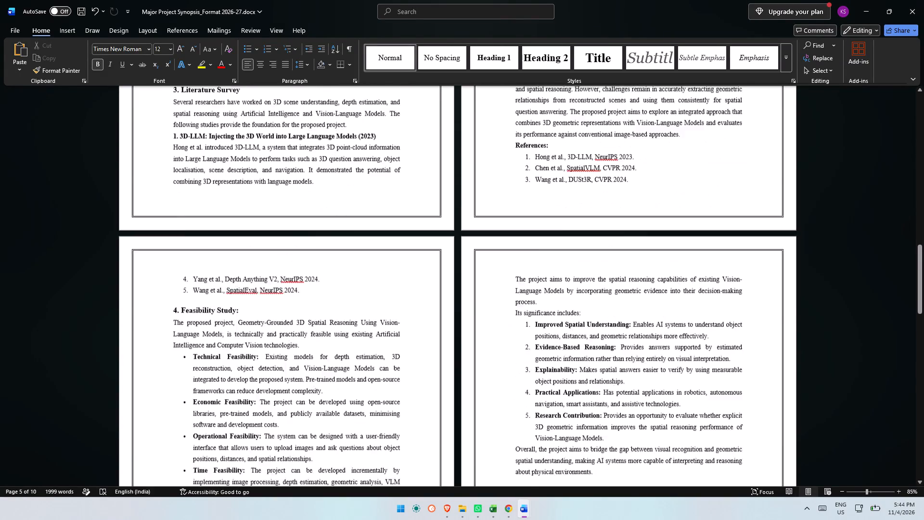
{"action": "scroll", "coordinate": [525, 283], "scroll_direction": "up", "scroll_amount": 8}
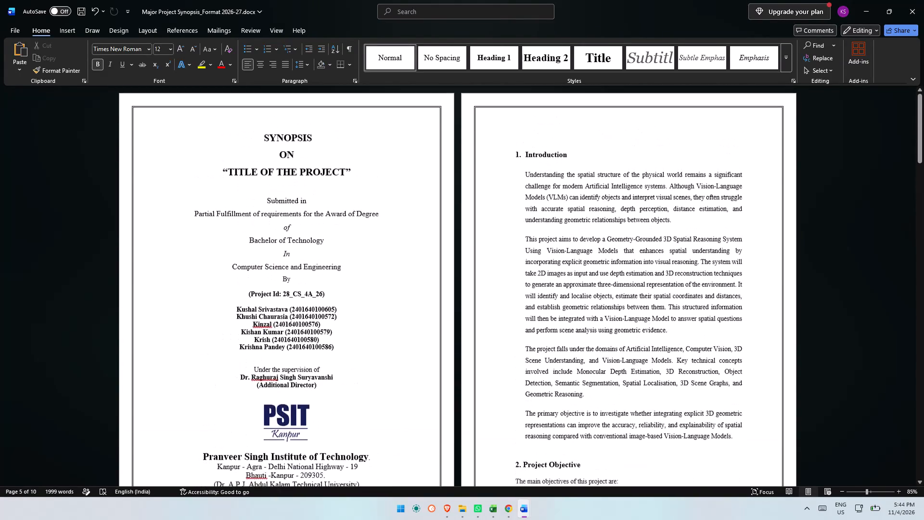
{"action": "scroll", "coordinate": [525, 283], "scroll_direction": "up", "scroll_amount": 2}
{"action": "scroll", "coordinate": [525, 283], "scroll_direction": "down", "scroll_amount": 7}
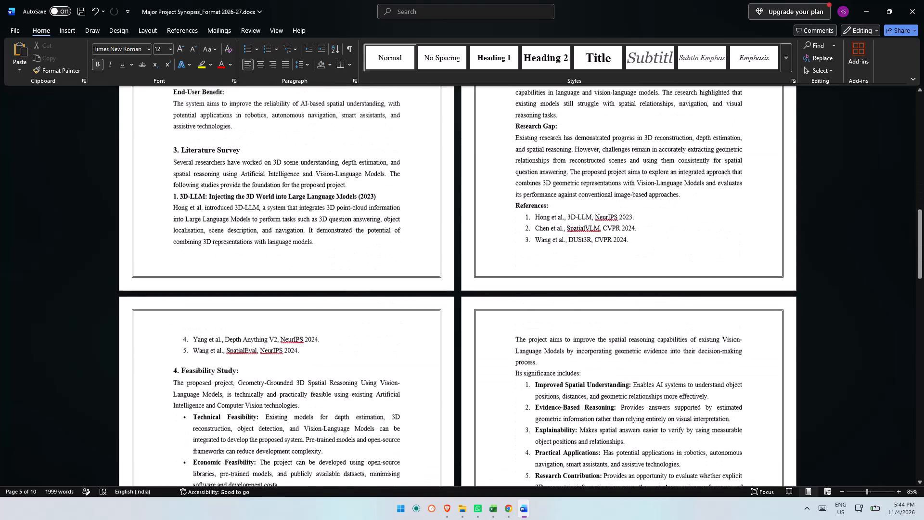
{"action": "scroll", "coordinate": [525, 283], "scroll_direction": "down", "scroll_amount": 8}
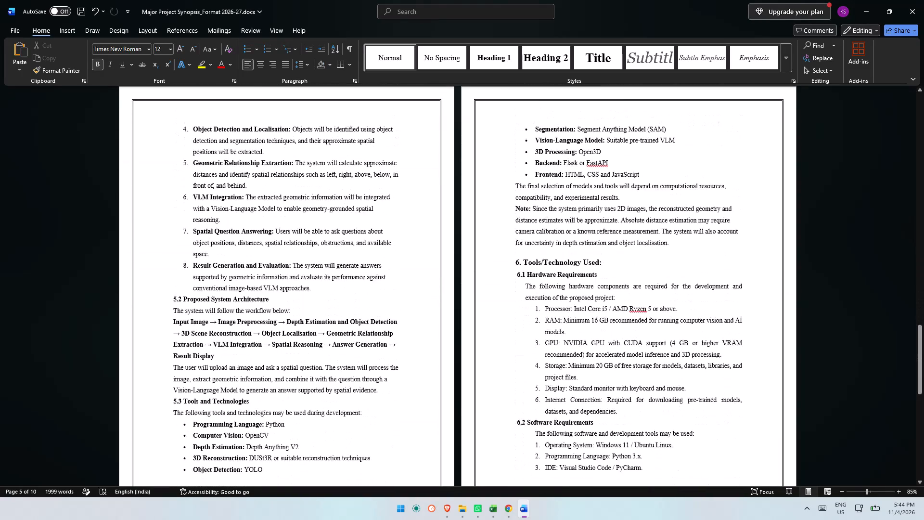
{"action": "scroll", "coordinate": [525, 283], "scroll_direction": "down", "scroll_amount": 8}
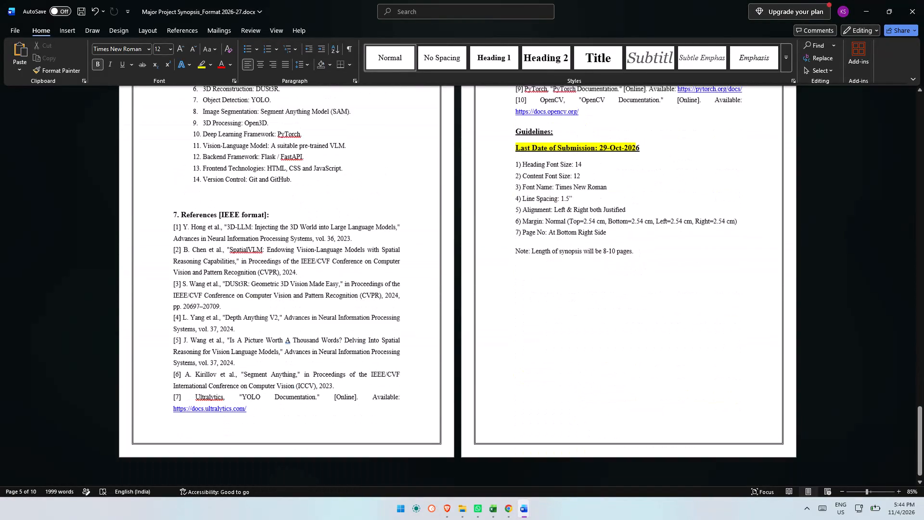
{"action": "scroll", "coordinate": [525, 283], "scroll_direction": "down", "scroll_amount": 2}
{"action": "scroll", "coordinate": [525, 283], "scroll_direction": "up", "scroll_amount": 2}
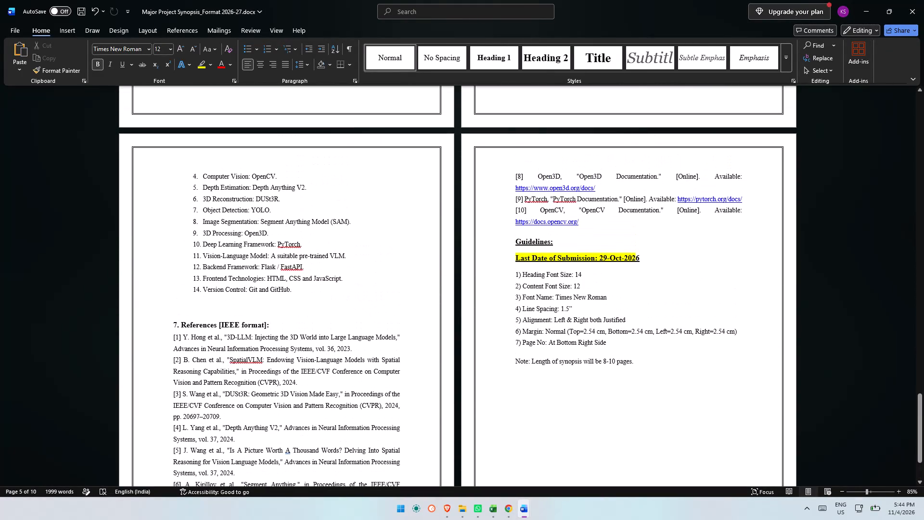
{"action": "scroll", "coordinate": [525, 283], "scroll_direction": "up", "scroll_amount": 4}
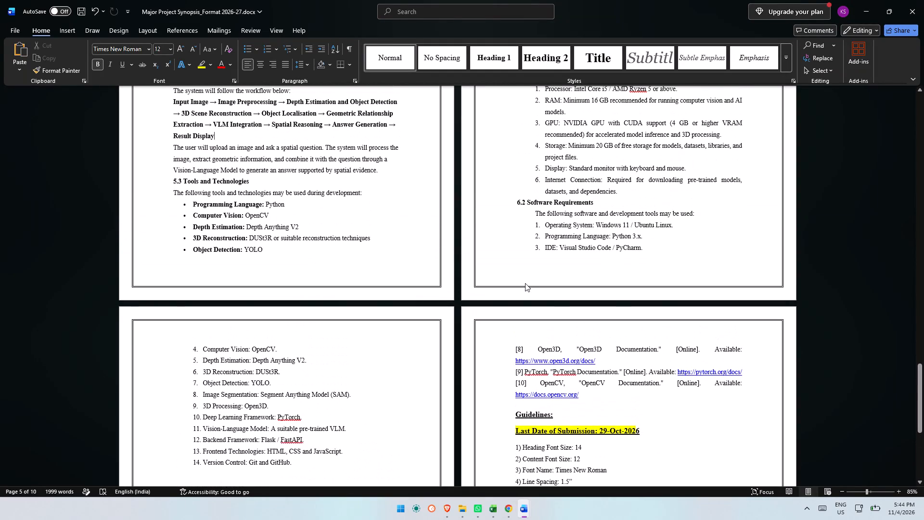
Delete the whole Guidelines block after the references, from its heading and submission date through the note on synopsis length.
{"action": "scroll", "coordinate": [525, 283], "scroll_direction": "down", "scroll_amount": 4}
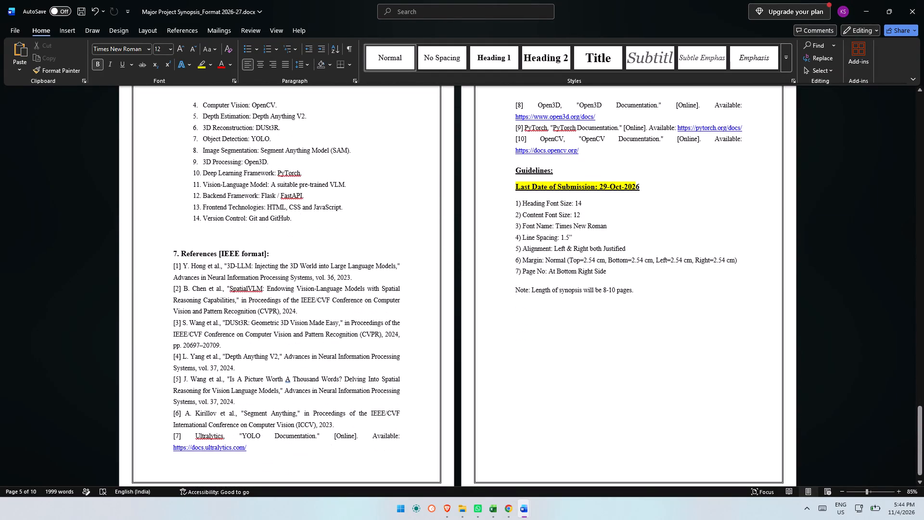
{"action": "left_click", "coordinate": [636, 294]}
{"action": "left_click_drag", "start_coordinate": [636, 294], "coordinate": [505, 172]}
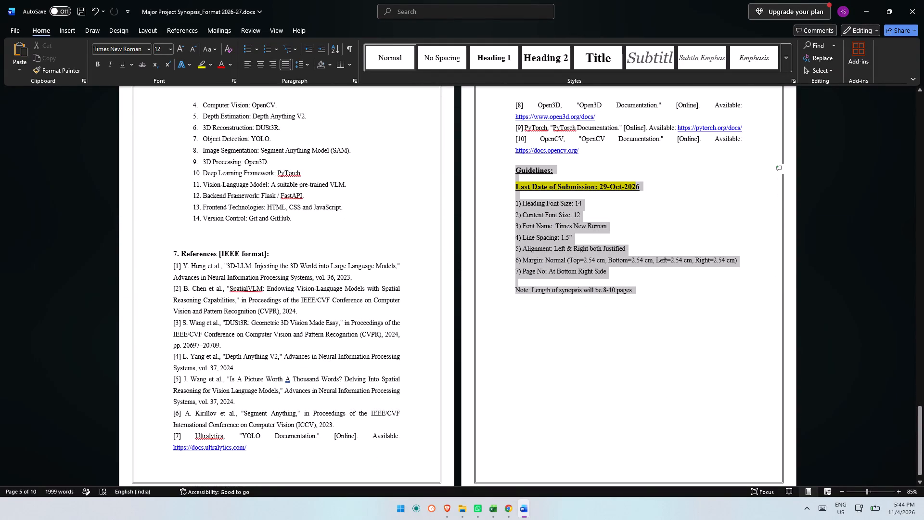
{"action": "left_click_drag", "start_coordinate": [505, 172], "coordinate": [506, 172]}
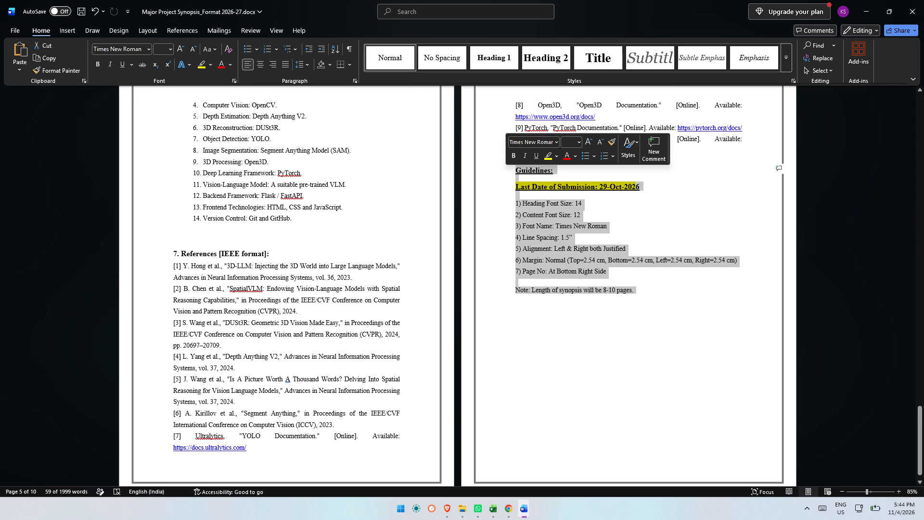
{"action": "left_click", "coordinate": [616, 308]}
{"action": "left_click", "coordinate": [617, 291]}
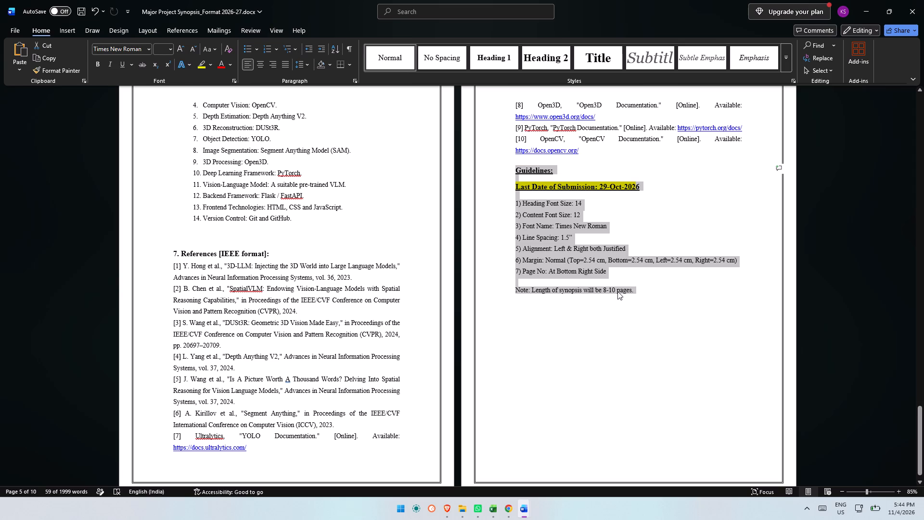
{"action": "scroll", "coordinate": [639, 287], "scroll_direction": "up", "scroll_amount": 1}
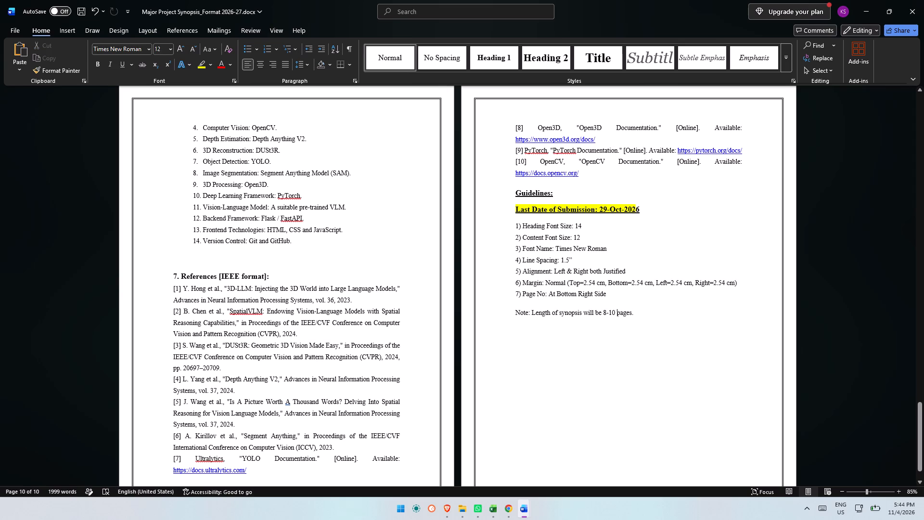
{"action": "left_click", "coordinate": [617, 340]}
{"action": "left_click_drag", "start_coordinate": [616, 333], "coordinate": [496, 189]}
{"action": "key", "text": "BackSpace"}
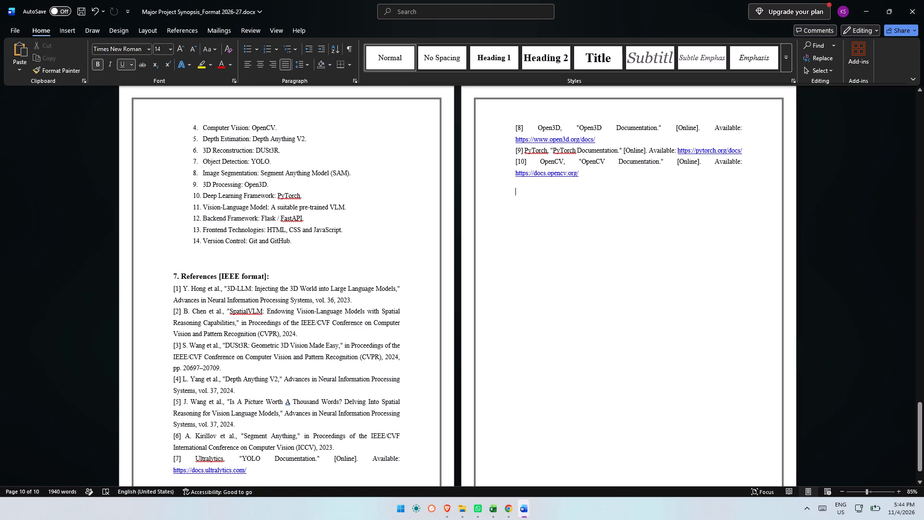
Place the cursor on the blank line directly above the 7. References [IEEE format] heading.
{"action": "left_click", "coordinate": [216, 261]}
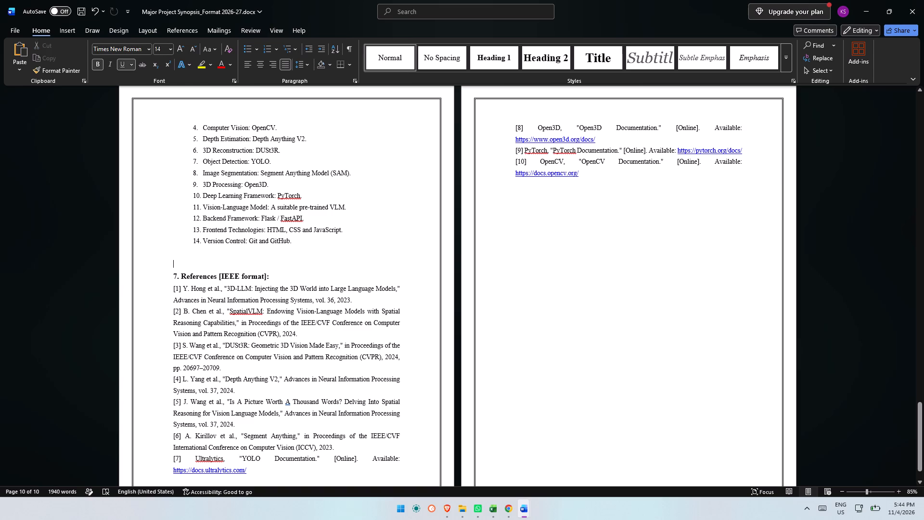
{"action": "left_click", "coordinate": [210, 252]}
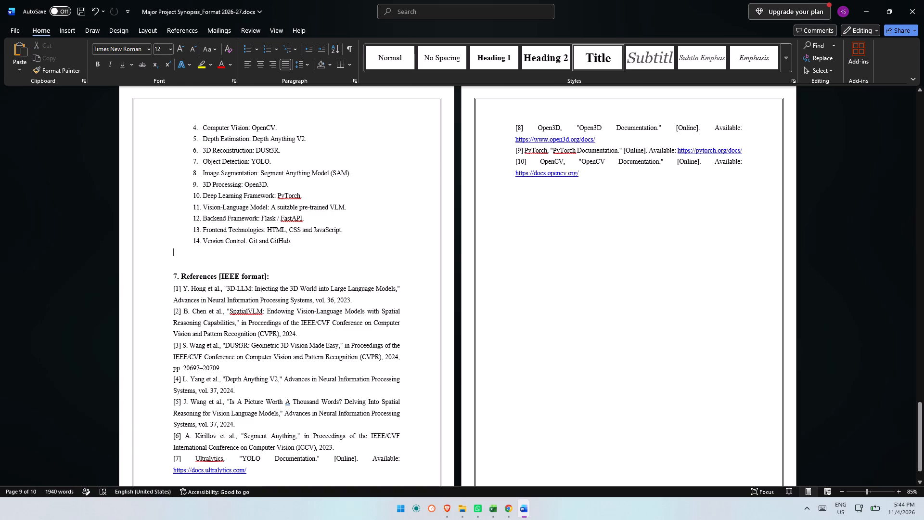
{"action": "left_click", "coordinate": [209, 265]}
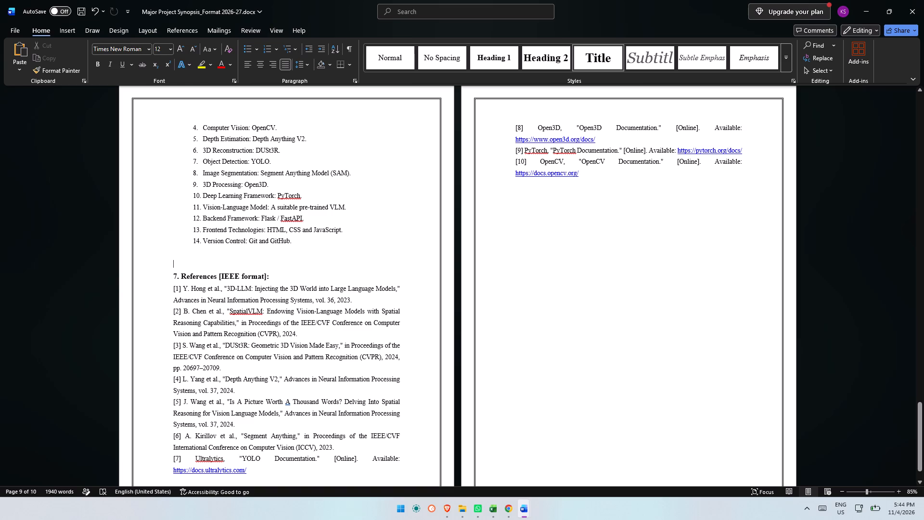
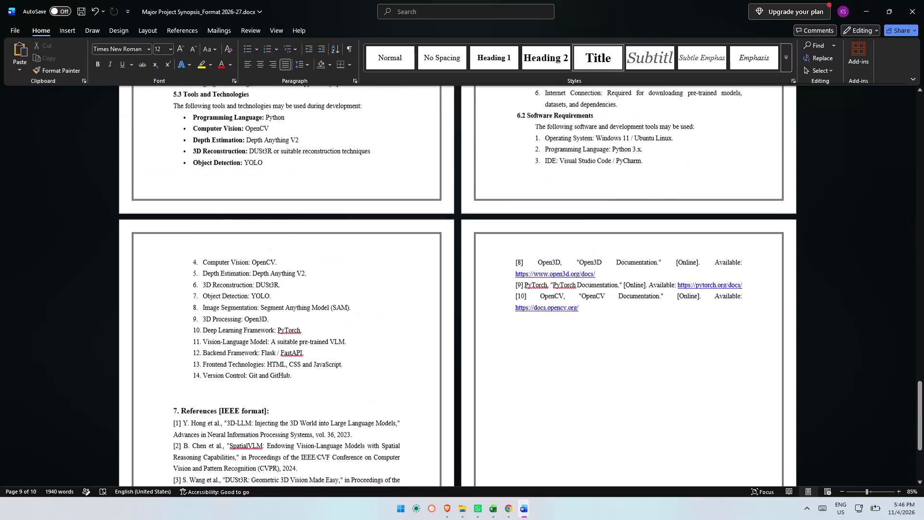
Re-examine the synopsis from the later methodology steps and system architecture through the hardware and software requirements to the references.
{"action": "scroll", "coordinate": [381, 362], "scroll_direction": "up", "scroll_amount": 4}
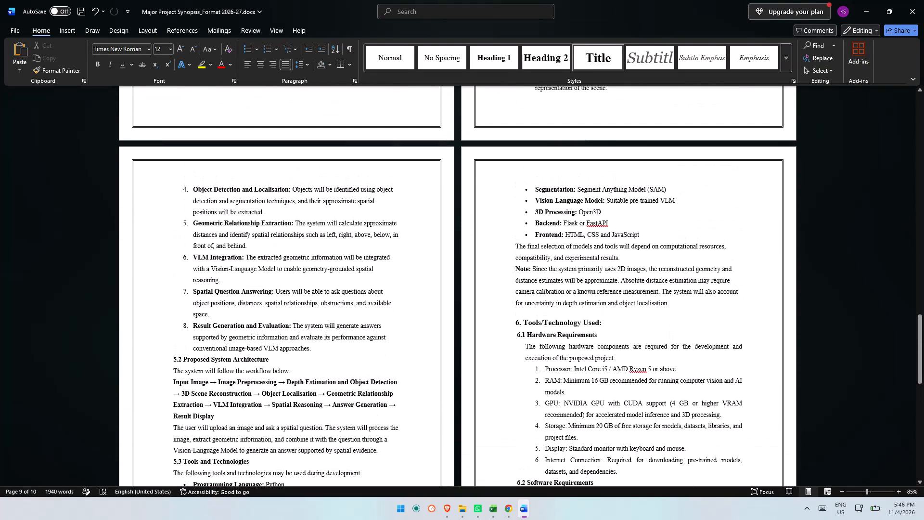
{"action": "scroll", "coordinate": [381, 362], "scroll_direction": "down", "scroll_amount": 7}
{"action": "scroll", "coordinate": [381, 362], "scroll_direction": "up", "scroll_amount": 1}
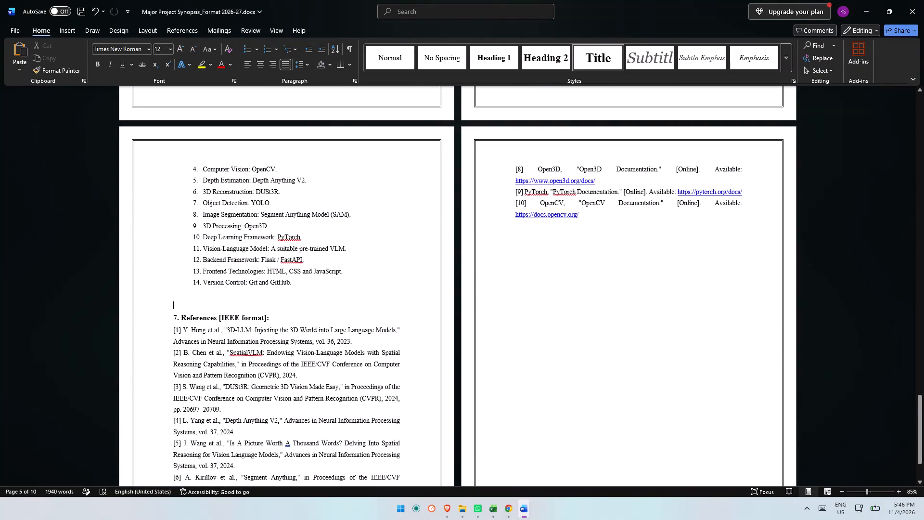
Switch to the ChatGPT window in the Brave browser.
{"action": "left_click", "coordinate": [445, 503]}
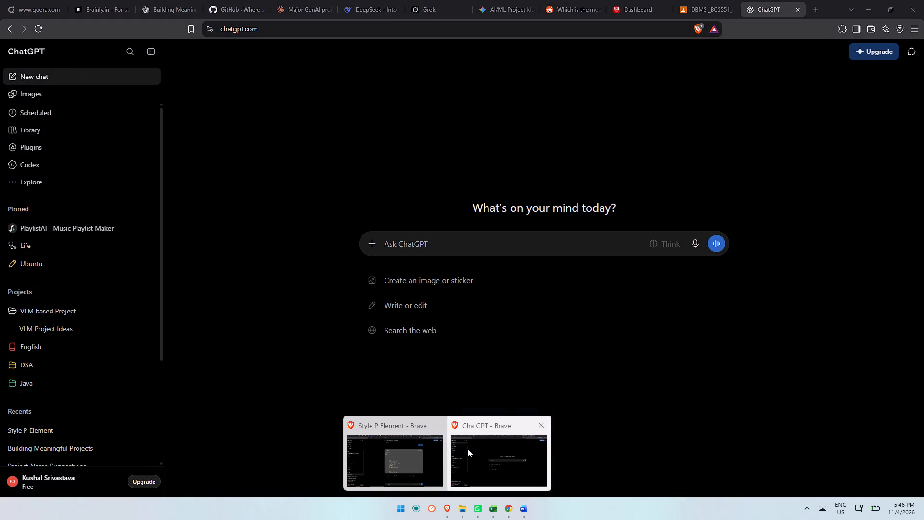